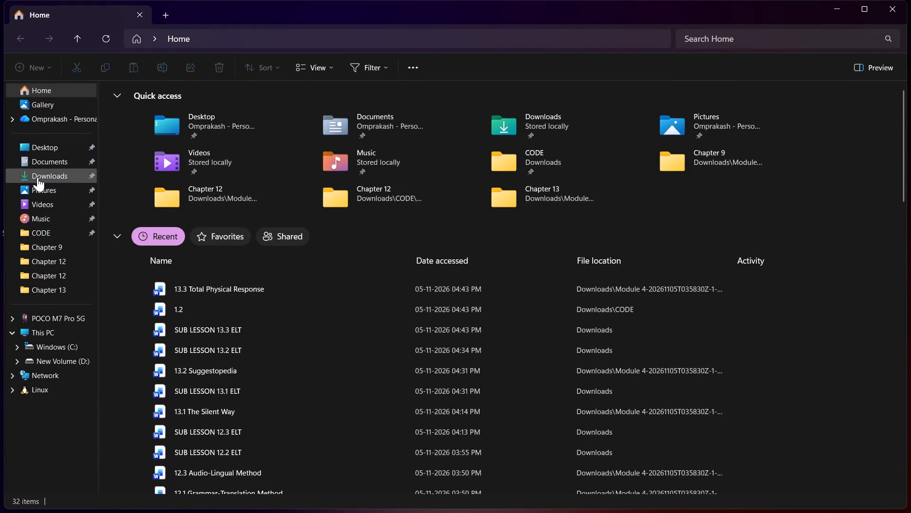
# Open the SUB LESSON 13.3 ELT document from Chapter 13 of Module 4, under CODE > Basics of English Language Teaching I in Downloads.
pyautogui.click(37, 177)
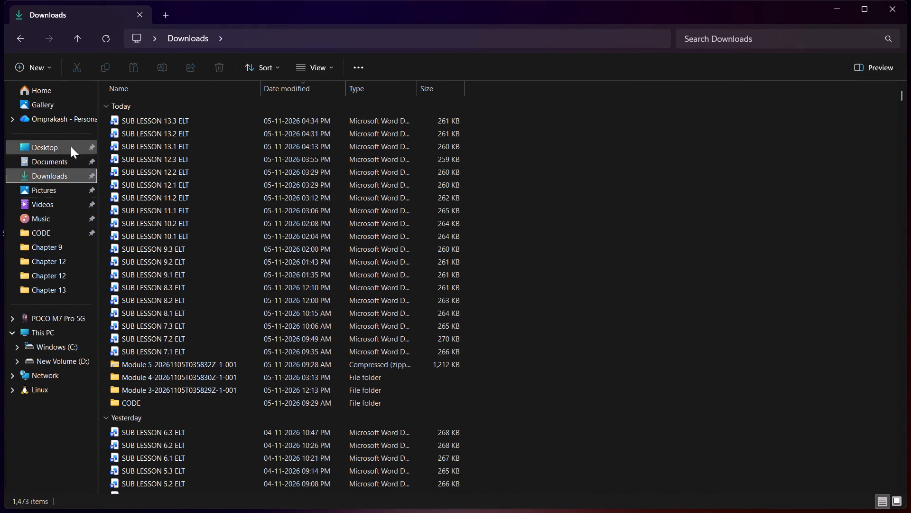
pyautogui.click(65, 232)
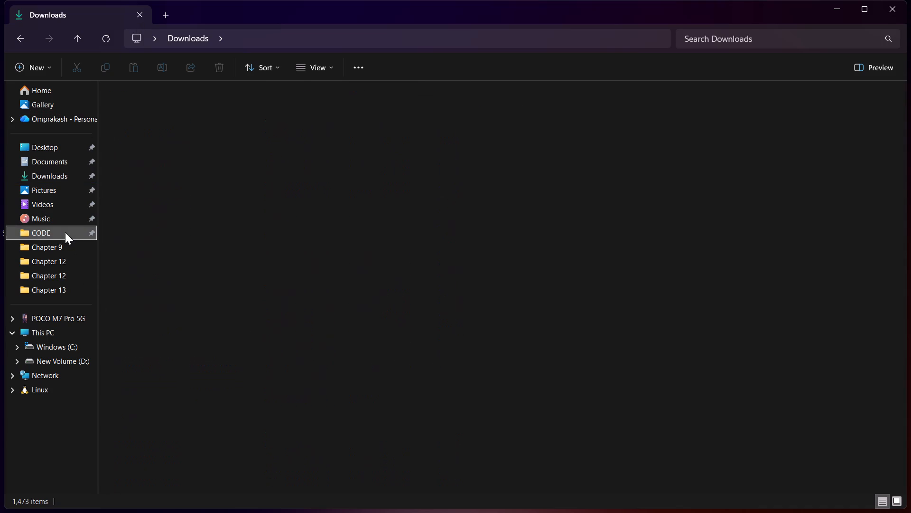
pyautogui.click(153, 125)
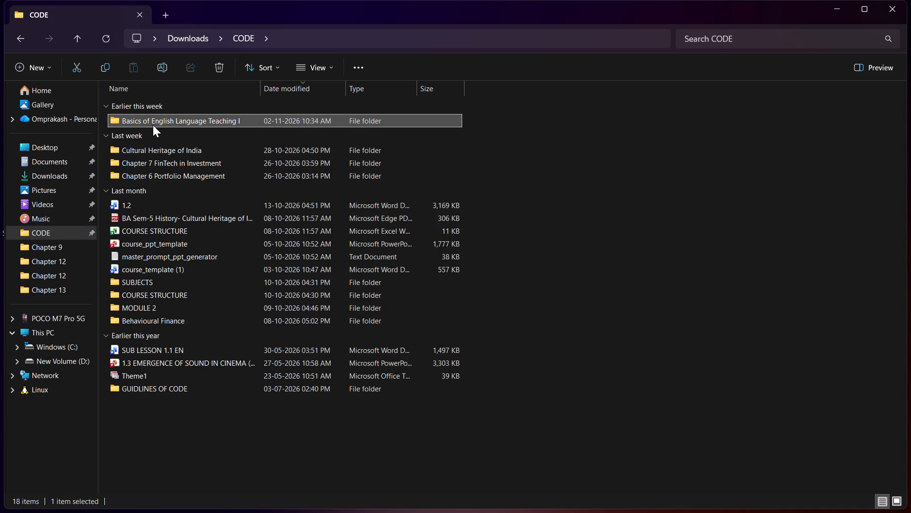
pyautogui.doubleClick(153, 125)
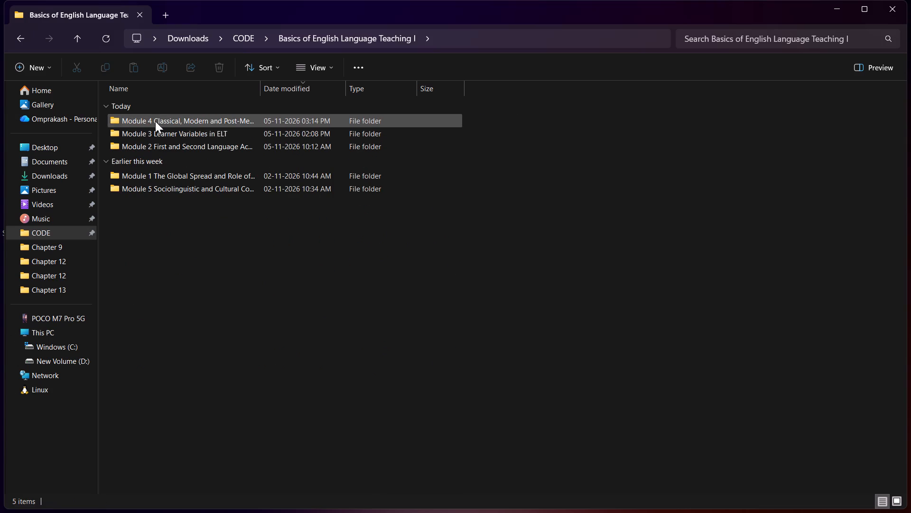
pyautogui.doubleClick(156, 119)
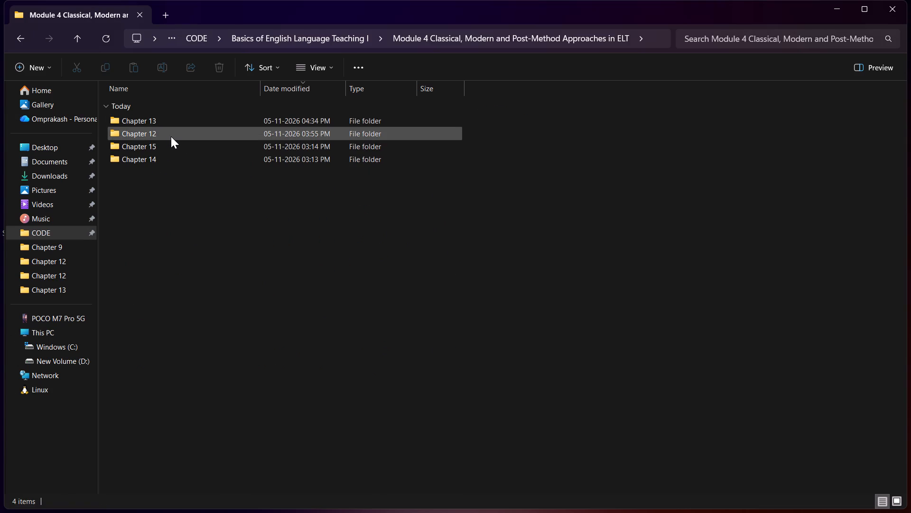
pyautogui.doubleClick(172, 136)
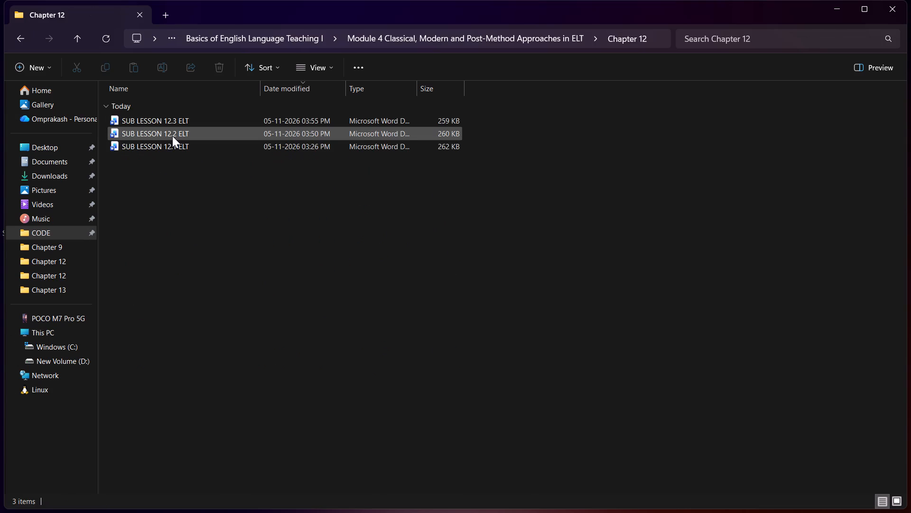
pyautogui.click(21, 32)
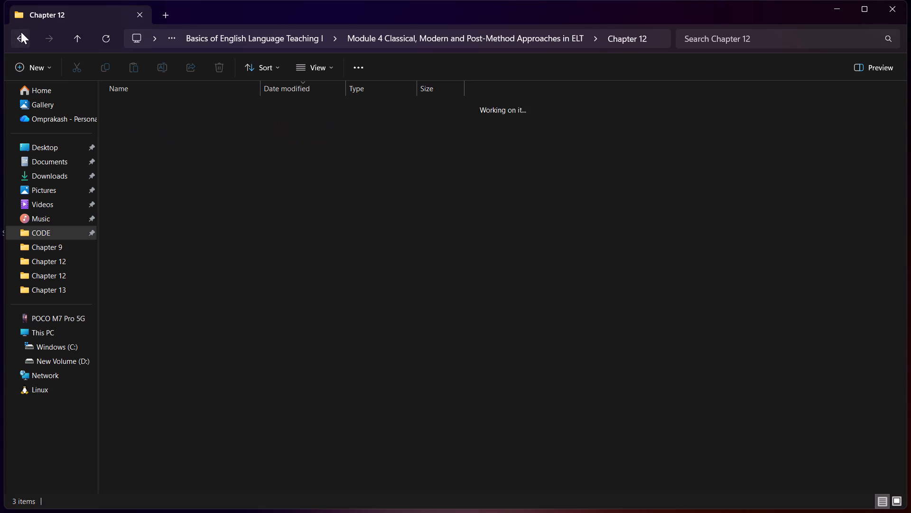
pyautogui.doubleClick(134, 122)
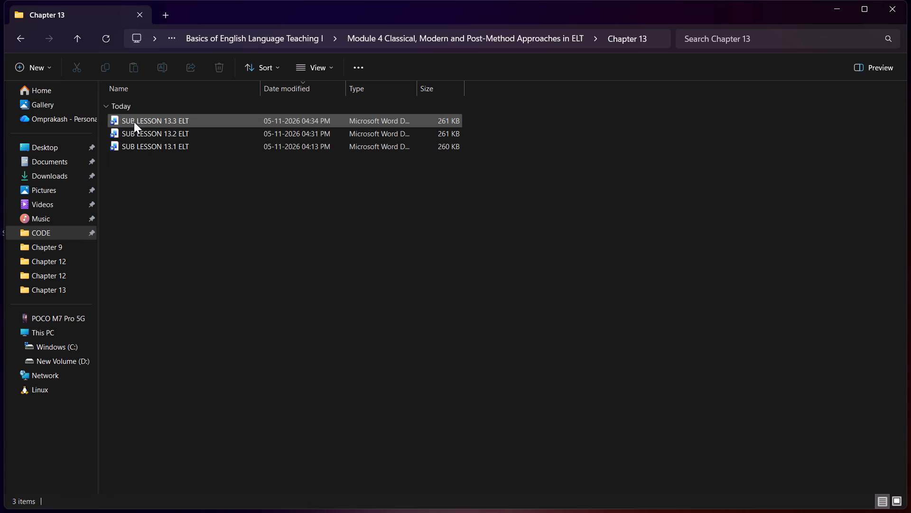
pyautogui.doubleClick(134, 122)
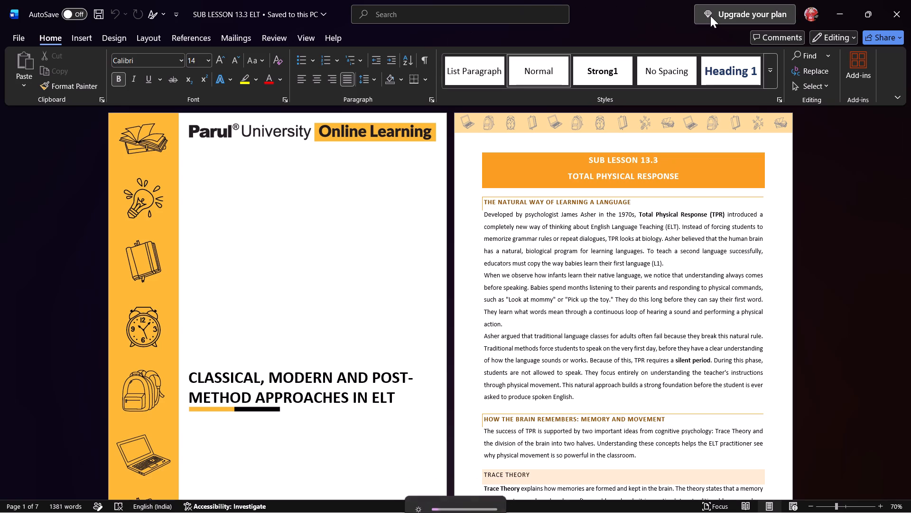
# Switch back from Word to File Explorer and add a new tab alongside the Chapter 13 folder.
pyautogui.click(843, 5)
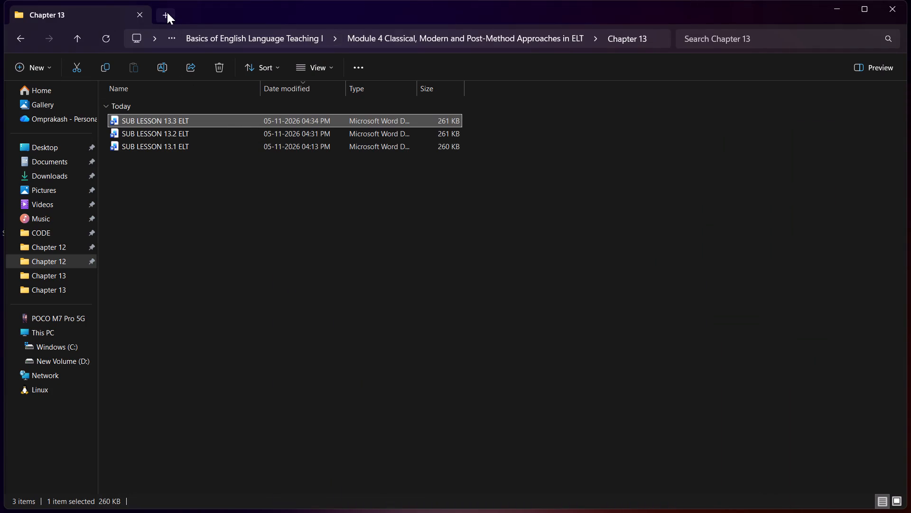
pyautogui.click(167, 12)
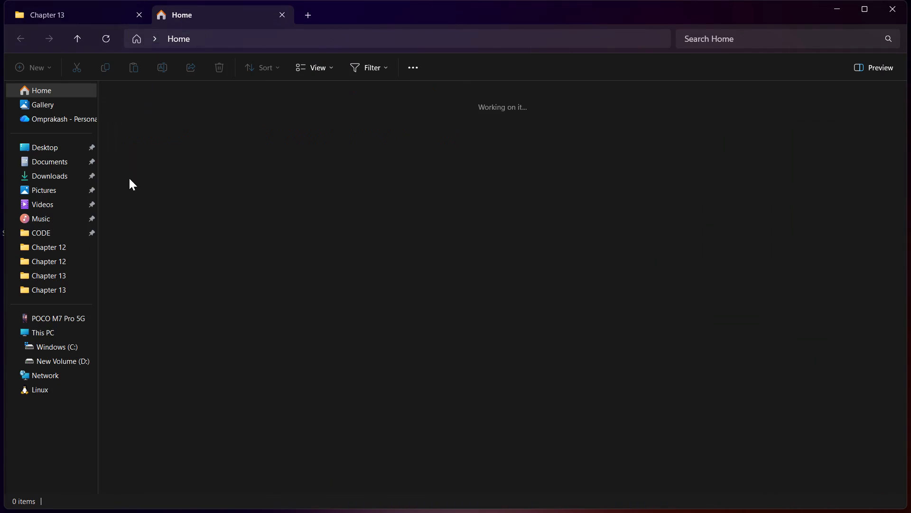
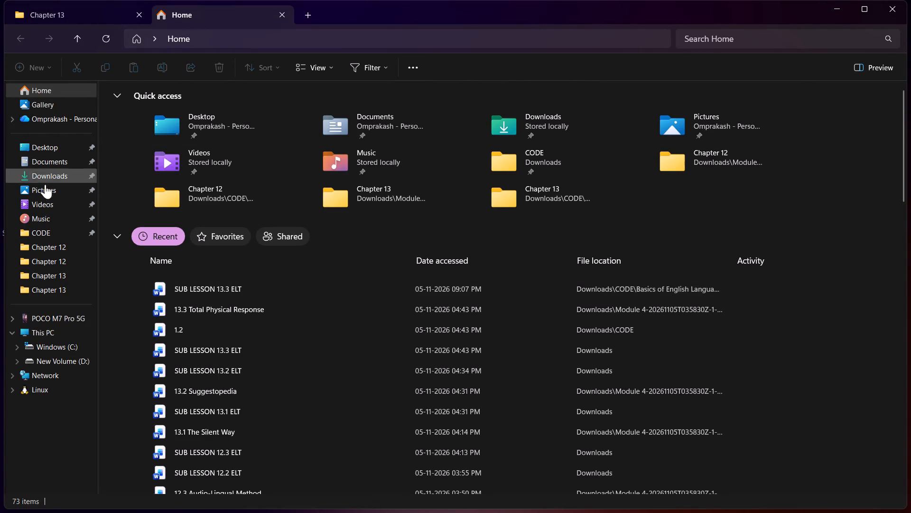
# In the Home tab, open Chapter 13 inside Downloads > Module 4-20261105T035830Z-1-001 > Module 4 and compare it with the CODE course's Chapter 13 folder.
pyautogui.click(91, 13)
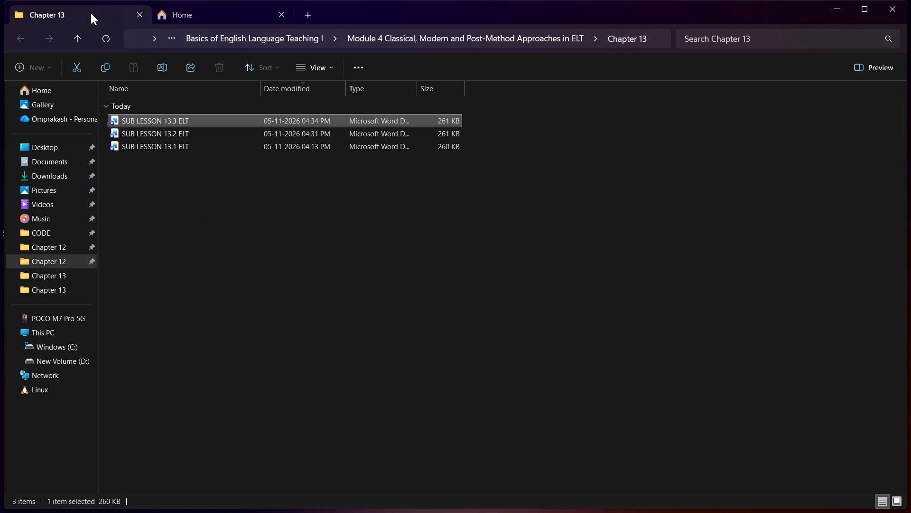
pyautogui.click(193, 11)
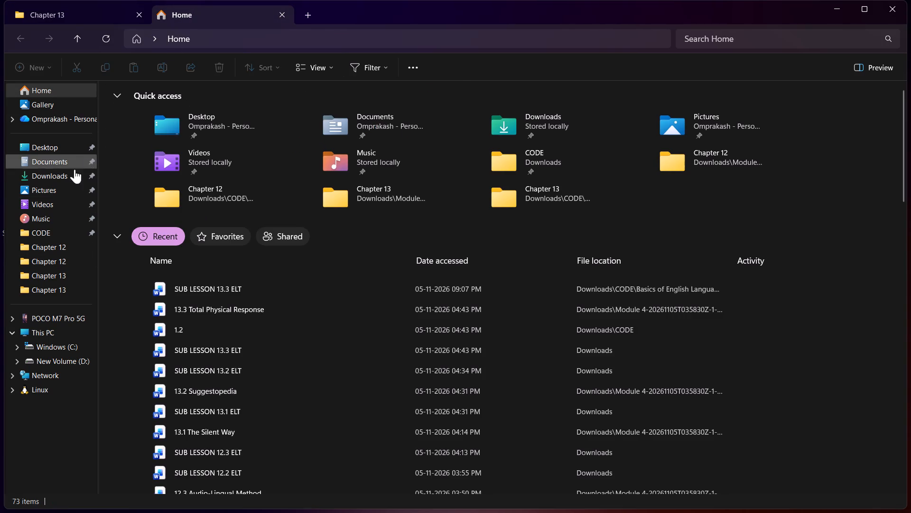
pyautogui.click(63, 176)
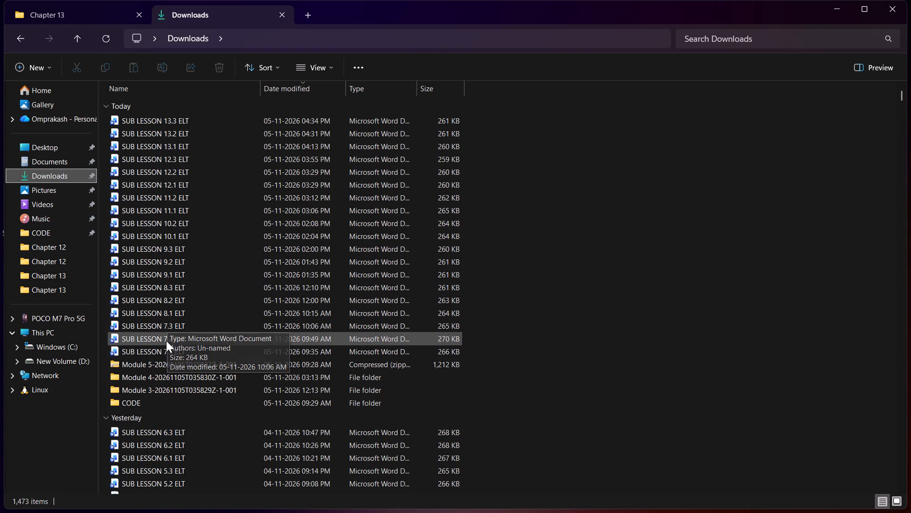
pyautogui.doubleClick(186, 372)
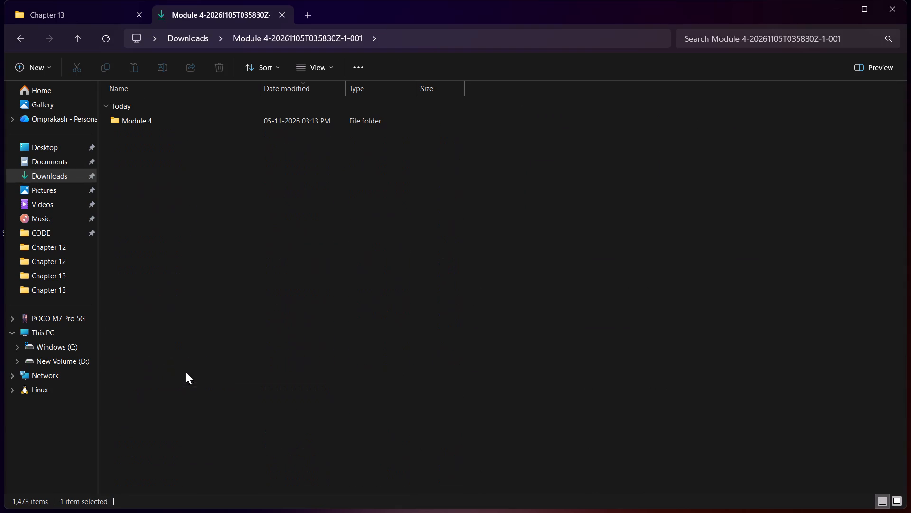
pyautogui.doubleClick(218, 117)
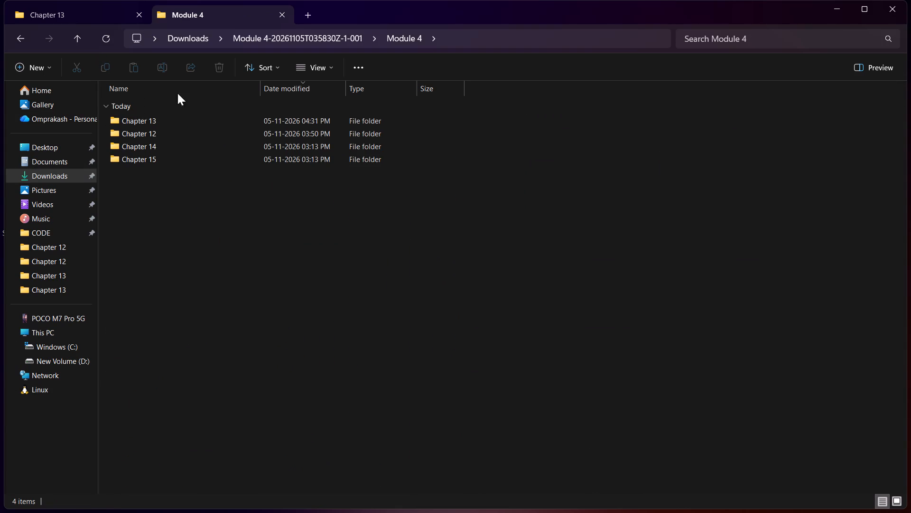
pyautogui.doubleClick(191, 120)
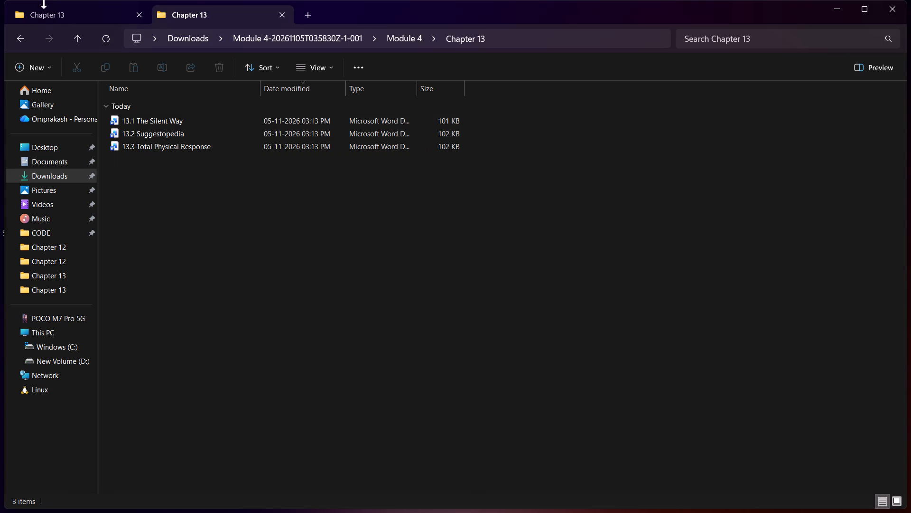
pyautogui.click(59, 17)
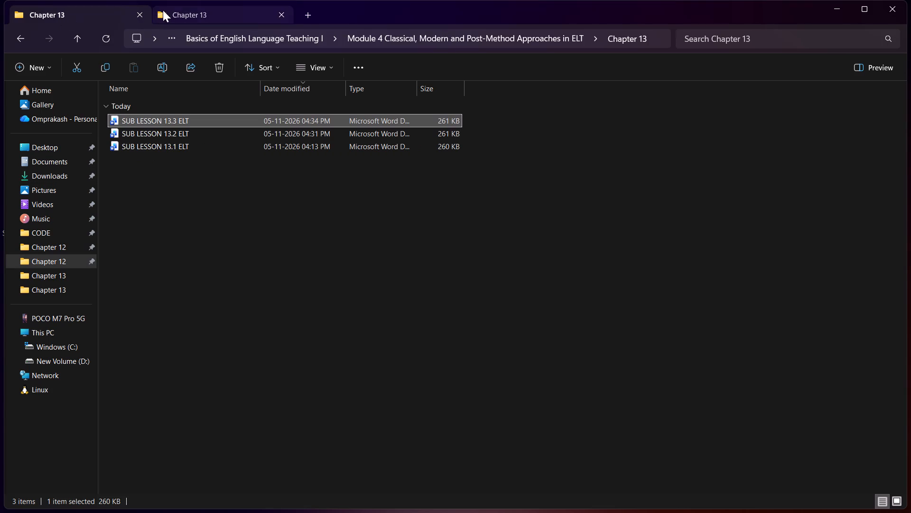
pyautogui.click(192, 10)
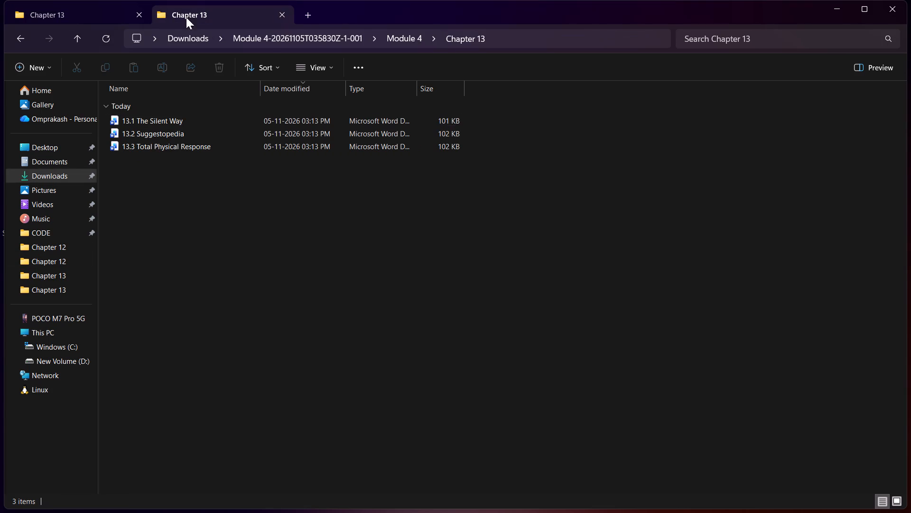
# Go back to the downloaded Module 4 folder and open its Chapter 14 folder instead.
pyautogui.click(16, 34)
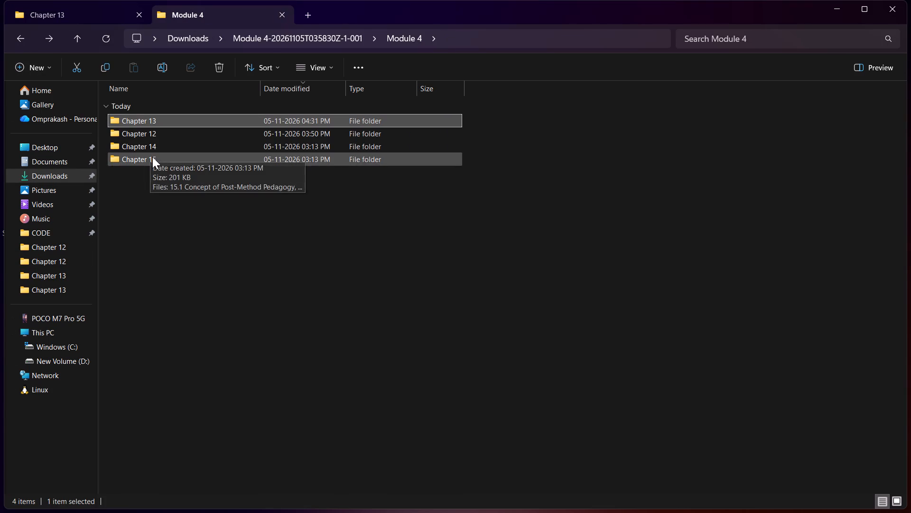
pyautogui.doubleClick(155, 148)
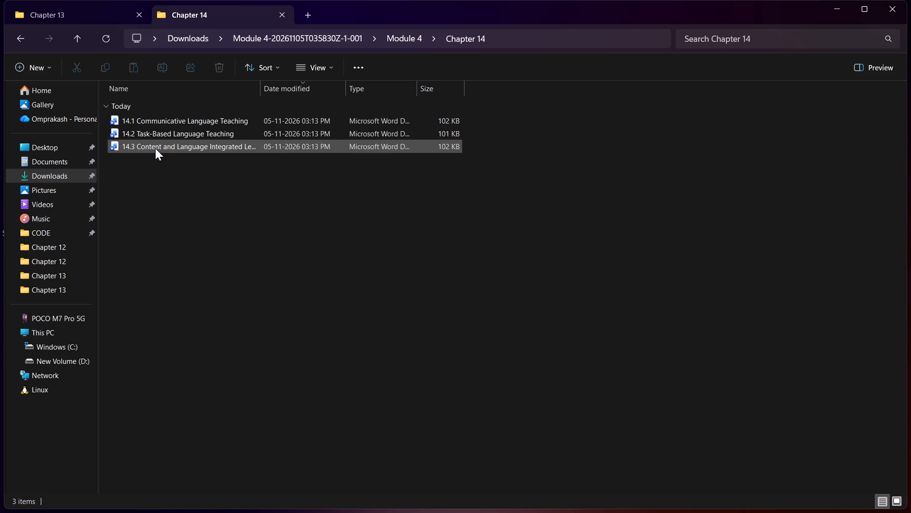
# In the CODE course's Chapter 13 tab, return to the Module 4 Classical, Modern and Post-Method Approaches in ELT folder.
pyautogui.click(80, 13)
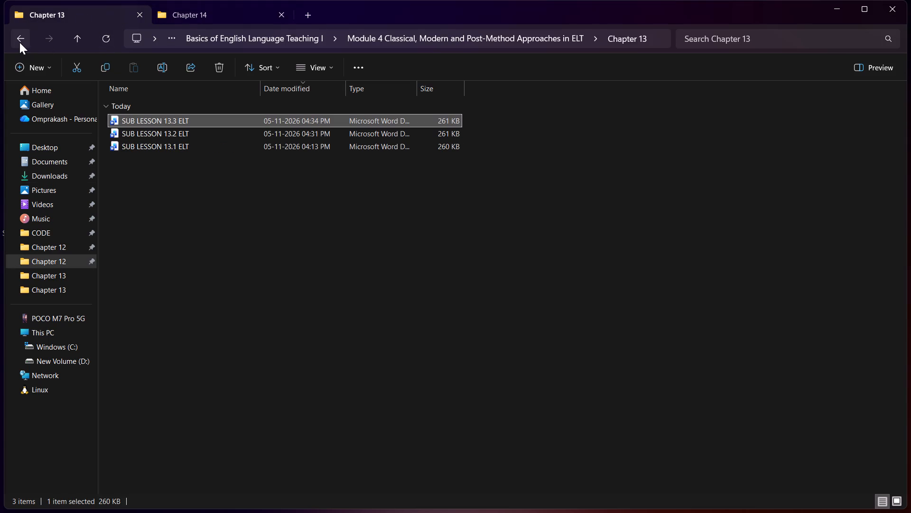
pyautogui.click(19, 40)
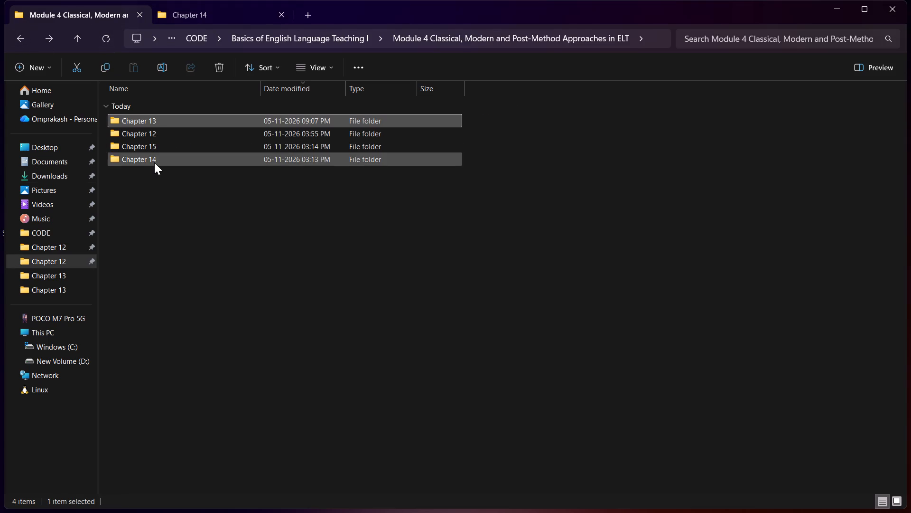
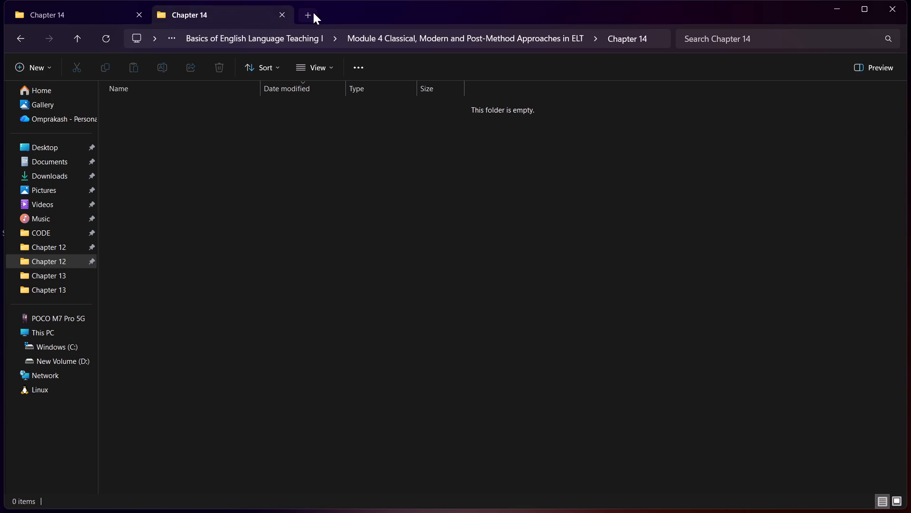
# Open the Word document 1.2 from the CODE folder.
pyautogui.click(56, 228)
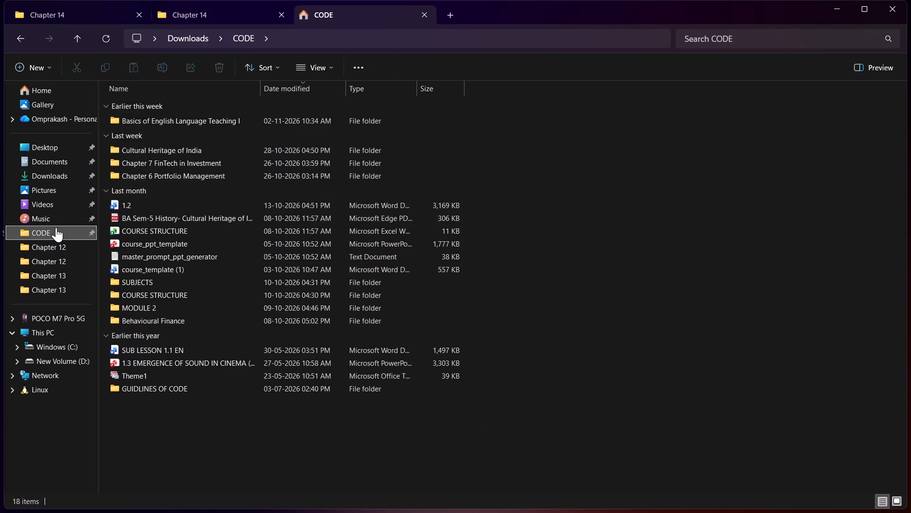
pyautogui.doubleClick(159, 203)
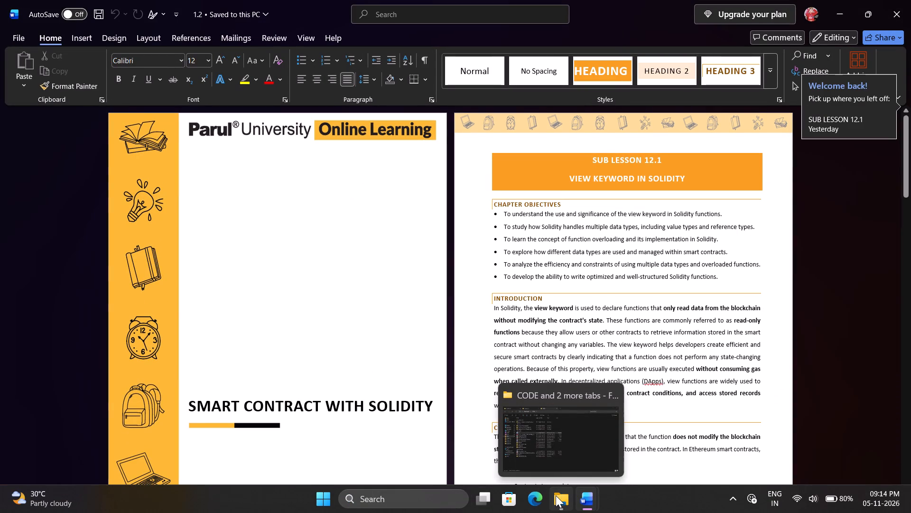
# Switch back to File Explorer and open the SUB LESSON 13.3 ELT document from the Downloads folder.
pyautogui.click(556, 495)
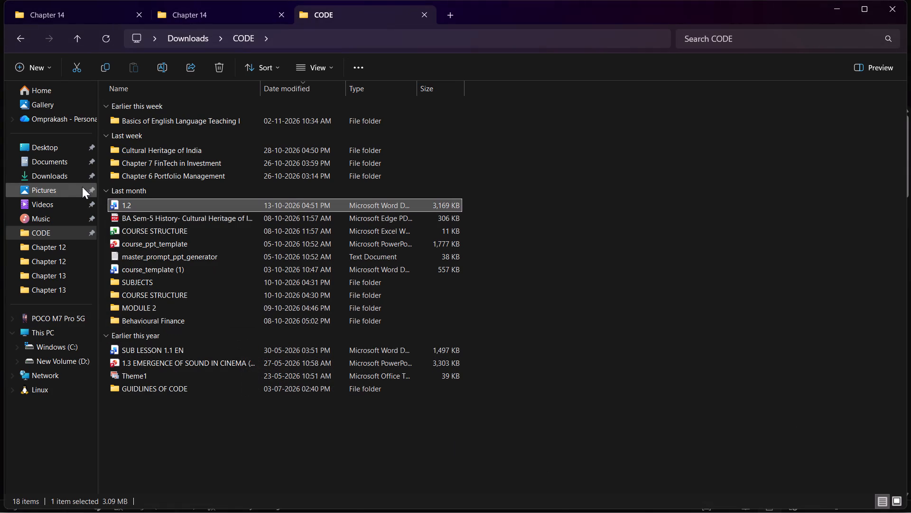
pyautogui.click(73, 179)
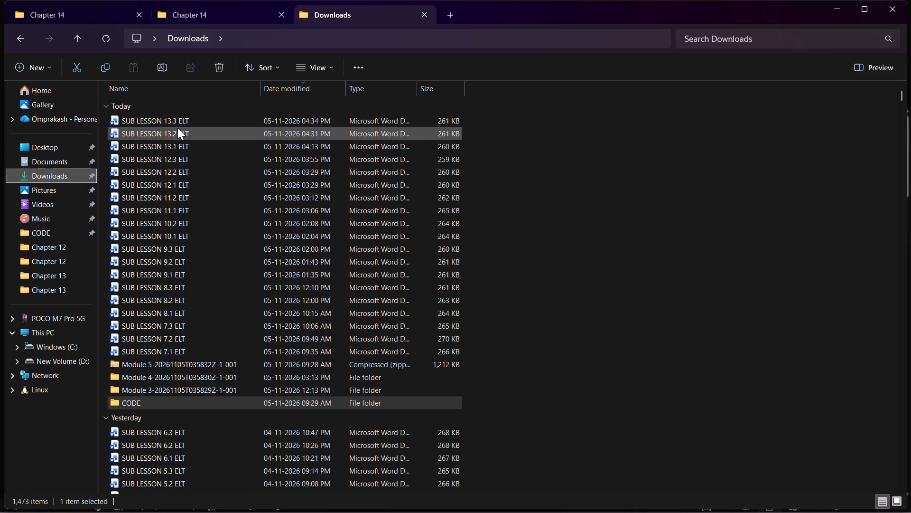
pyautogui.doubleClick(177, 123)
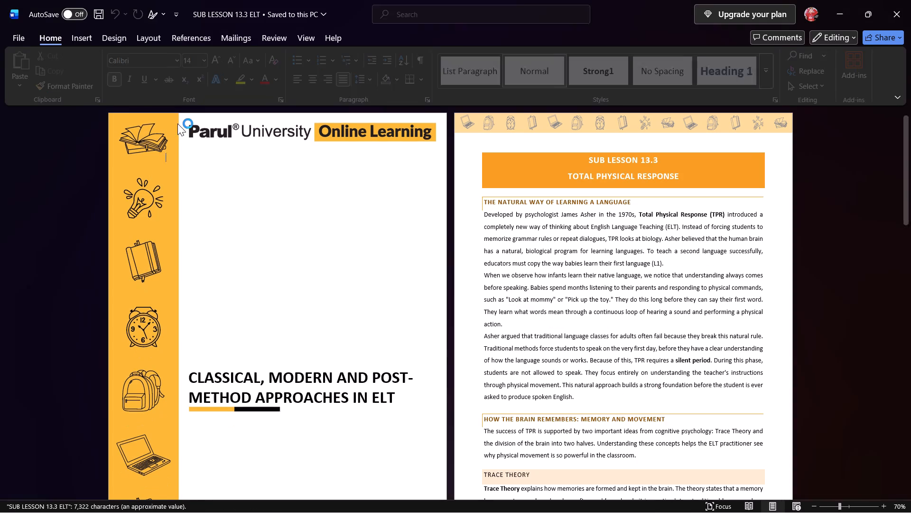
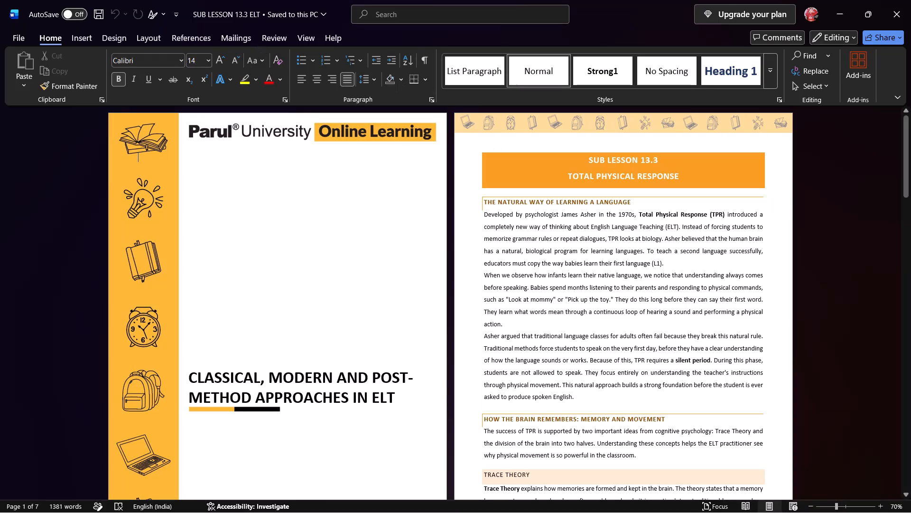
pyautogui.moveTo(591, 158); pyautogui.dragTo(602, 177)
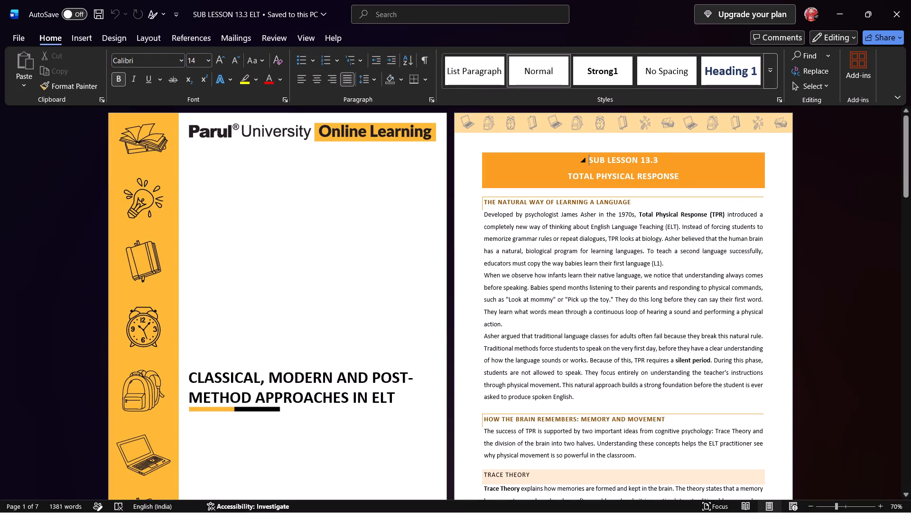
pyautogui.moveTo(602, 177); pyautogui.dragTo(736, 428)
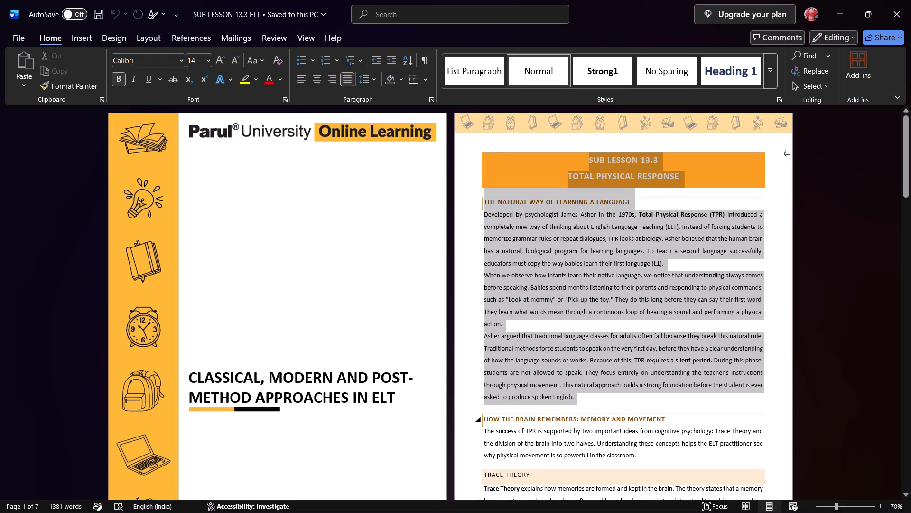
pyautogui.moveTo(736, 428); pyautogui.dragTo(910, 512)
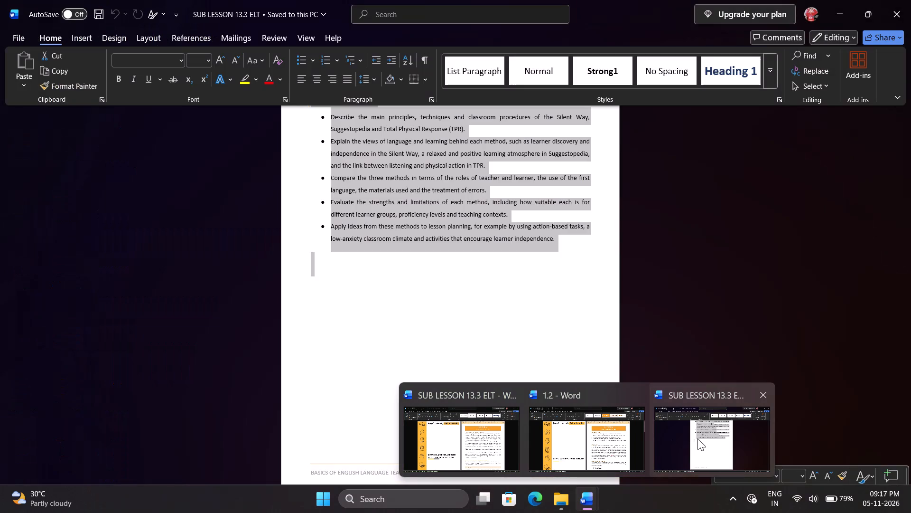
# Close both open SUB LESSON 13.3 ELT windows and reopen that document from the Downloads folder.
pyautogui.click(511, 398)
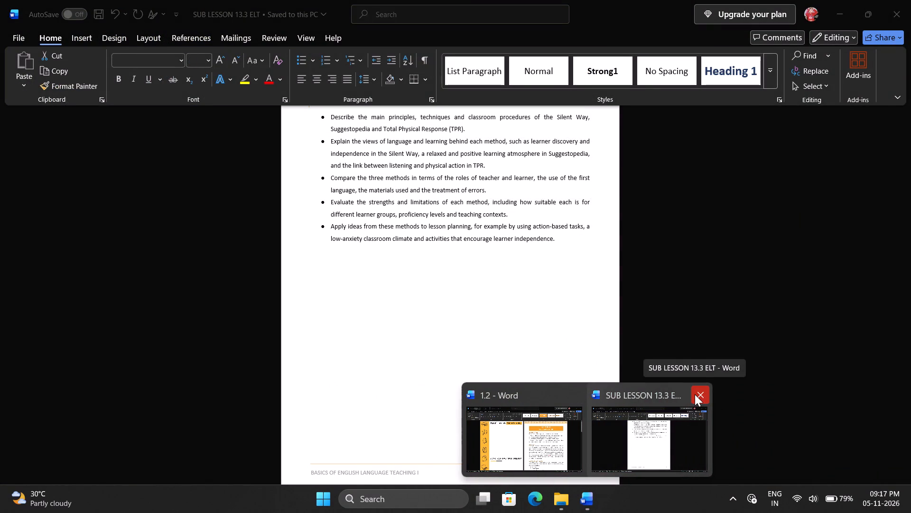
pyautogui.click(695, 394)
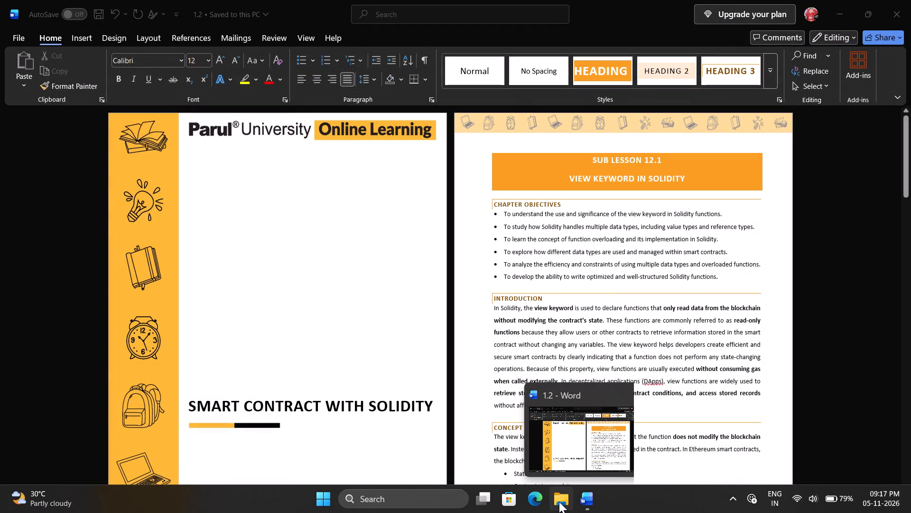
pyautogui.click(559, 502)
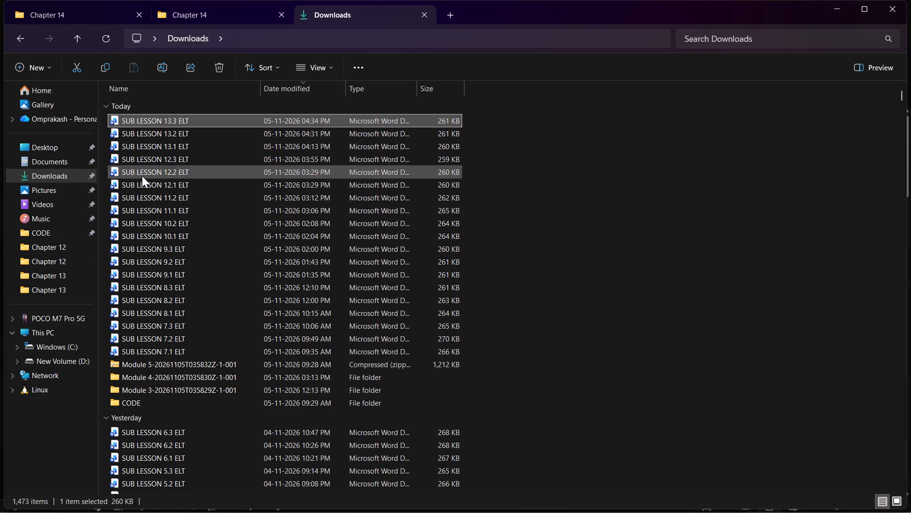
pyautogui.doubleClick(201, 115)
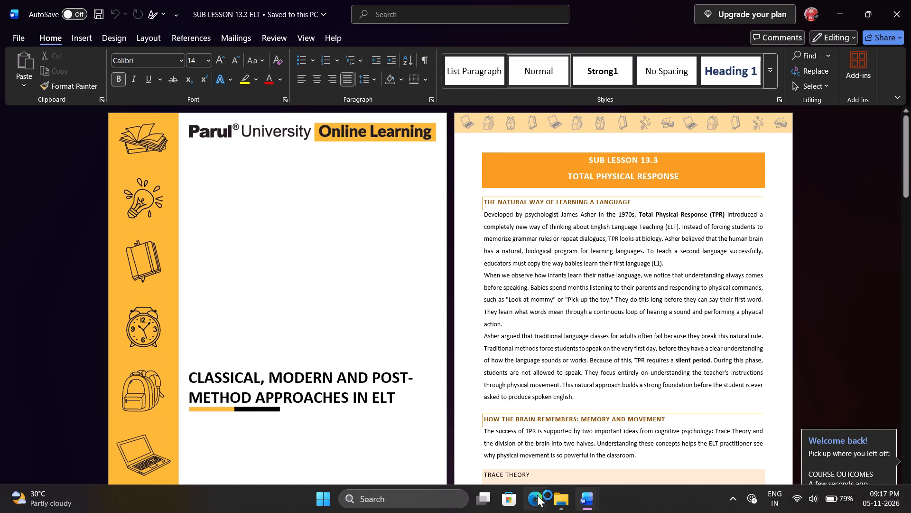
# Open 14.1 Communicative Language Teaching from the Module 4 source Chapter 14 folder in Downloads and enable editing.
pyautogui.click(556, 499)
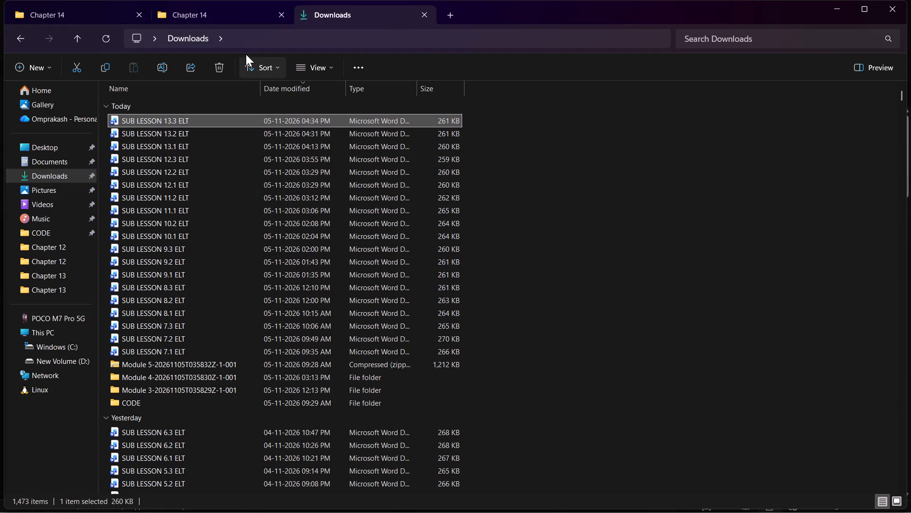
pyautogui.click(195, 9)
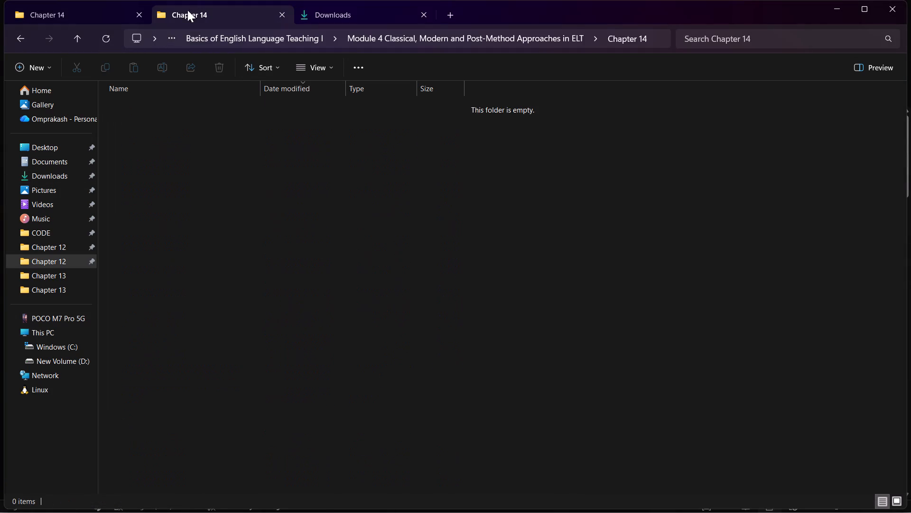
pyautogui.click(101, 9)
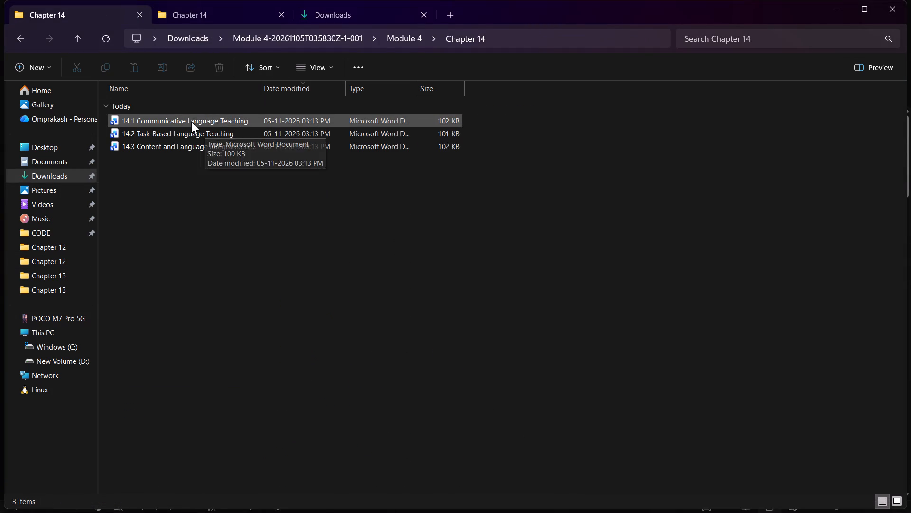
pyautogui.doubleClick(191, 121)
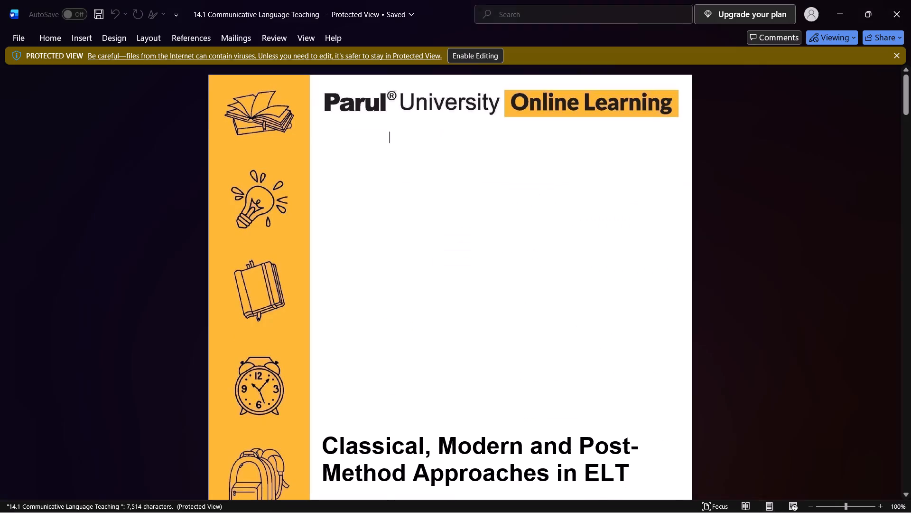
pyautogui.click(467, 56)
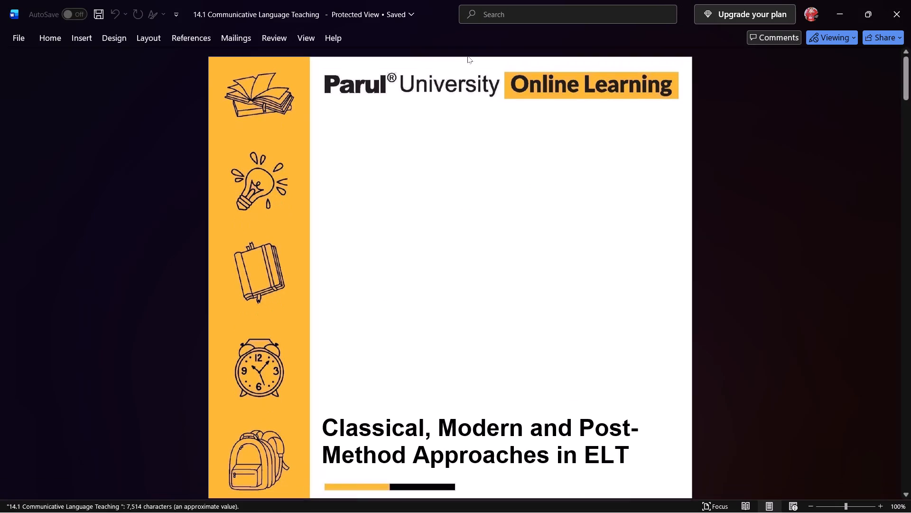
# Copy the whole lesson text of the 14.1 document, from the SUB LESSON 14.1 title through the end of Key Takeaways.
pyautogui.keyDown('ctrl'); pyautogui.scroll(-1, 467, 56); pyautogui.keyUp('ctrl')
pyautogui.keyDown('ctrl'); pyautogui.scroll(-4, 460, 143); pyautogui.keyUp('ctrl')
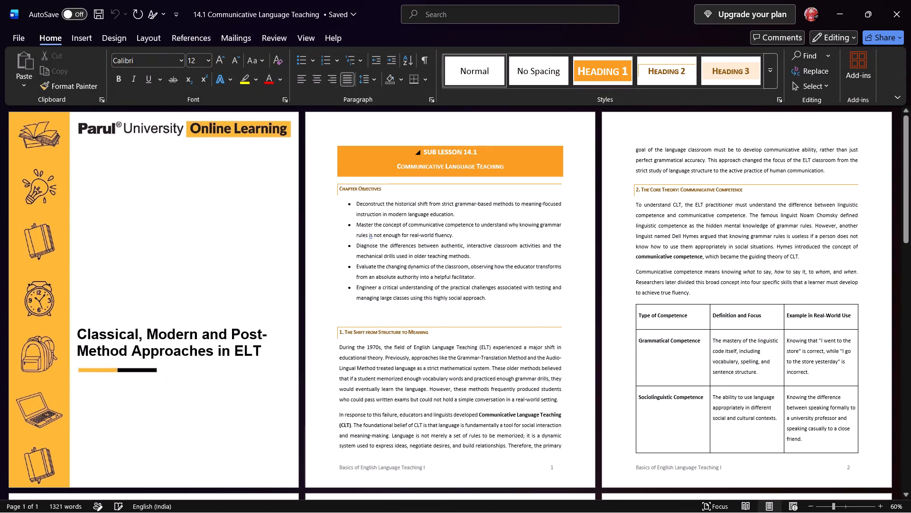
pyautogui.hotkey('alt', 'Tab')
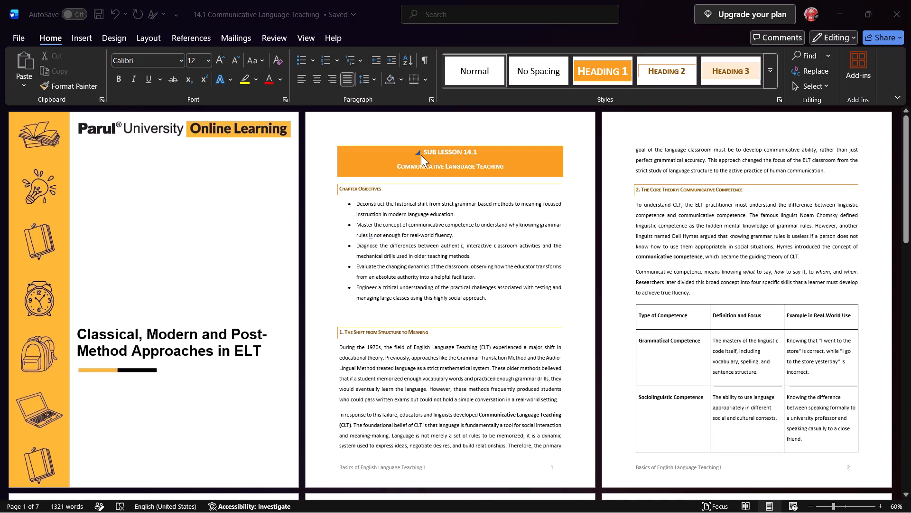
pyautogui.hotkey('alt', 'Tab')
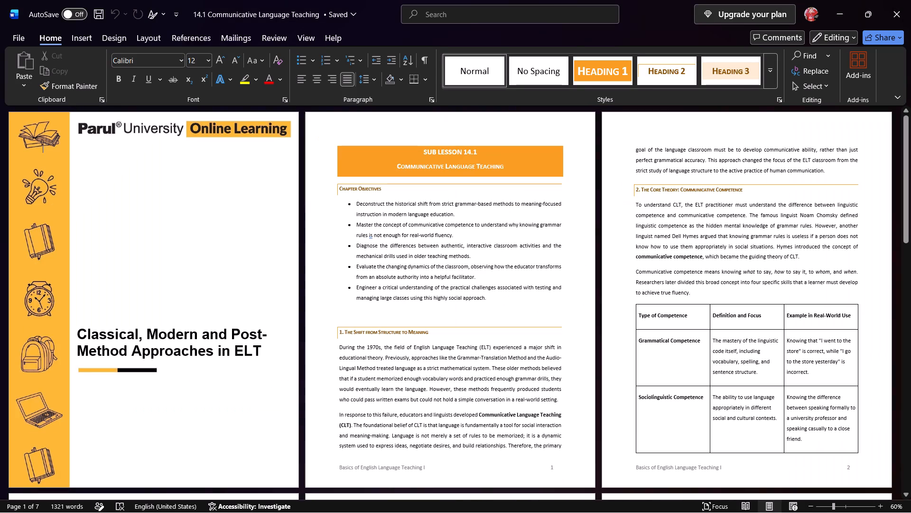
pyautogui.moveTo(423, 152); pyautogui.dragTo(590, 329)
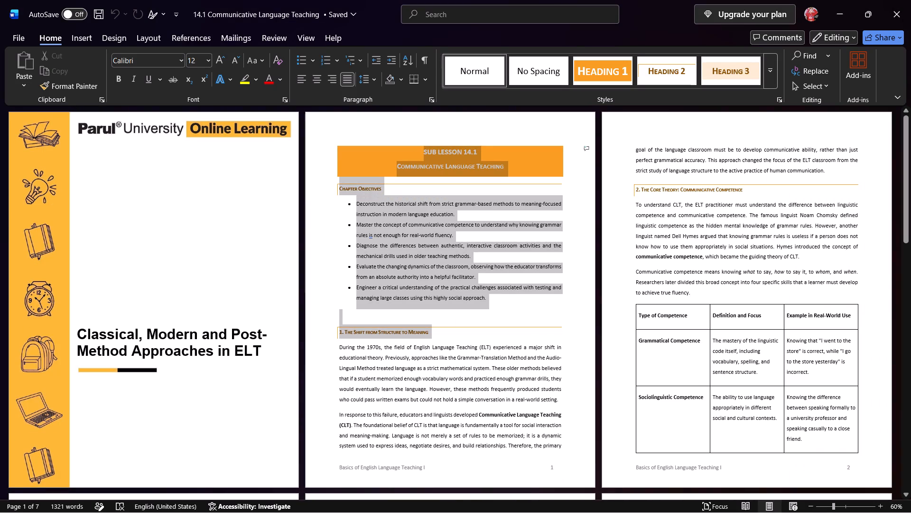
pyautogui.moveTo(590, 329); pyautogui.dragTo(744, 512)
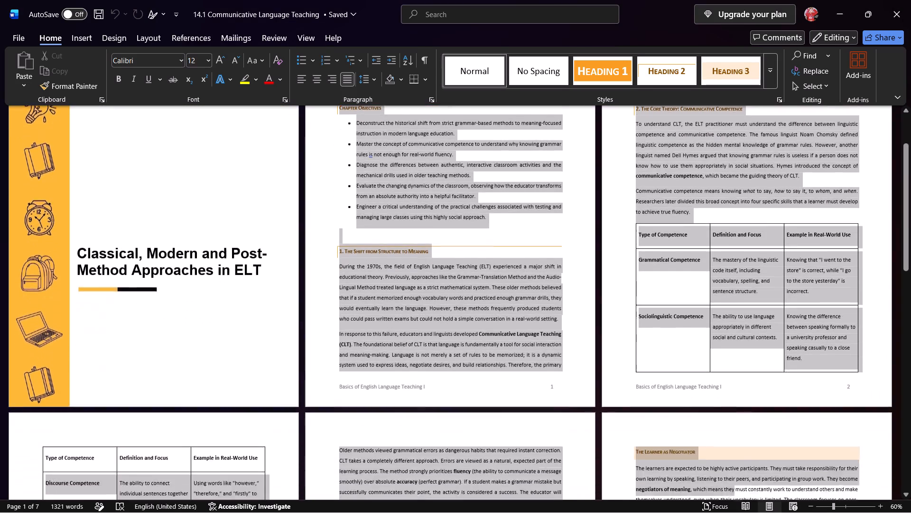
pyautogui.moveTo(744, 512); pyautogui.dragTo(910, 512)
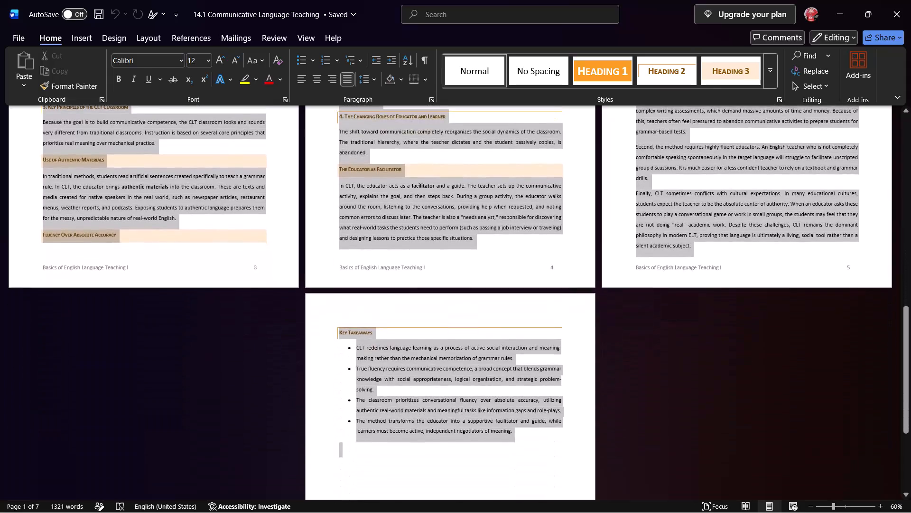
pyautogui.moveTo(910, 512); pyautogui.dragTo(749, 512)
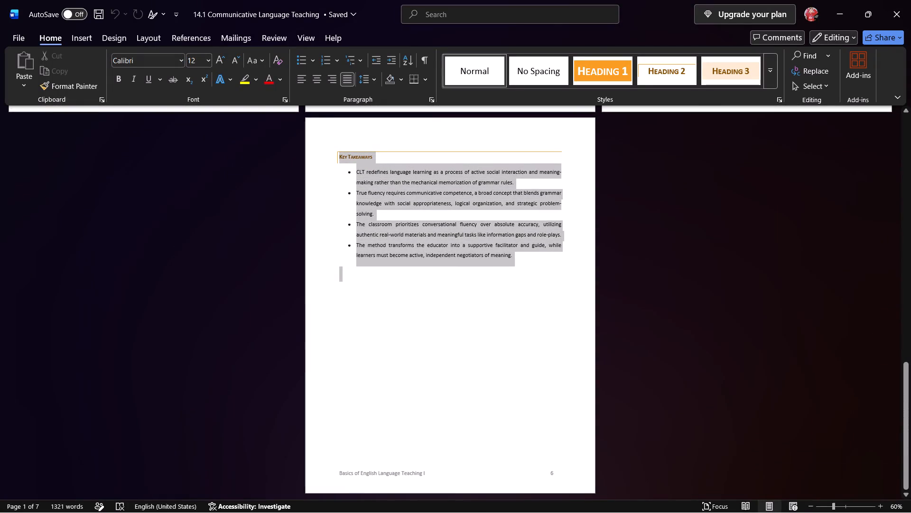
pyautogui.moveTo(749, 512); pyautogui.dragTo(749, 512)
pyautogui.hotkey('ctrl', 'c')
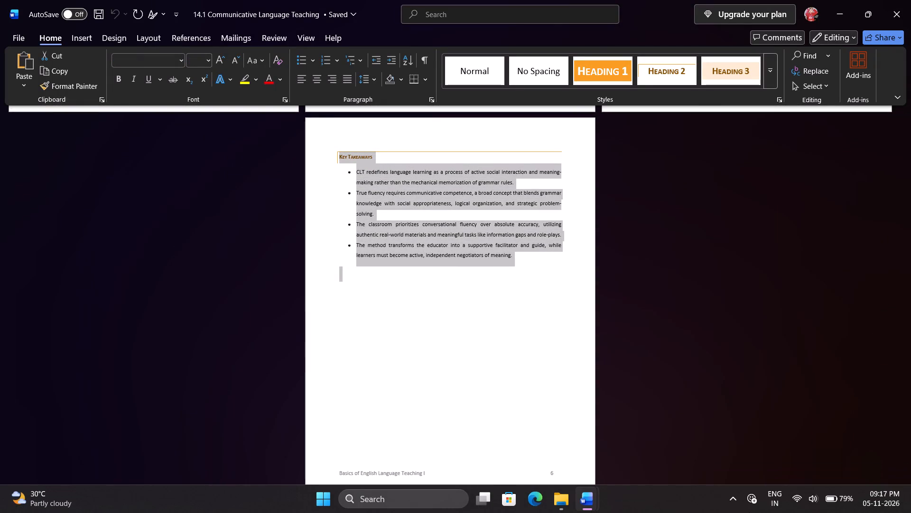
# Replace all lesson text after the cover page in SUB LESSON 13.3 ELT with the copied 14.1 content.
pyautogui.hotkey('alt', 'Tab')
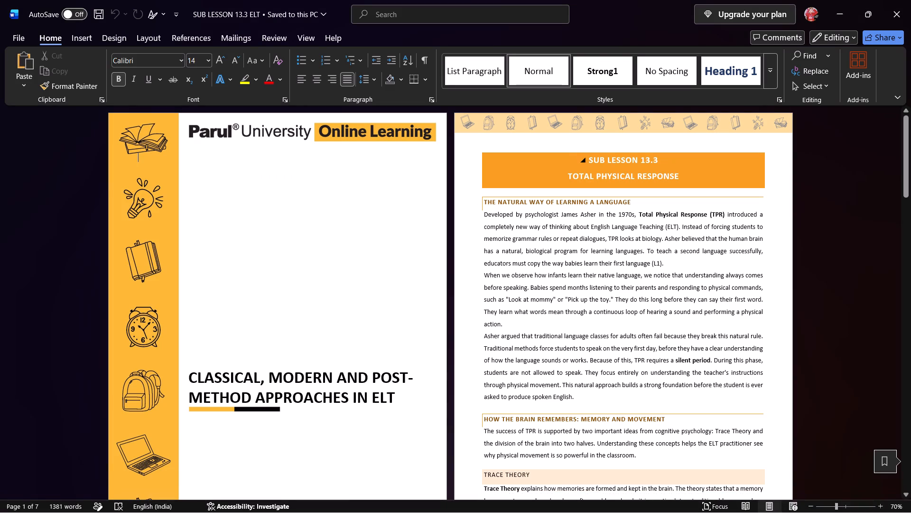
pyautogui.click(587, 160)
pyautogui.click(587, 160)
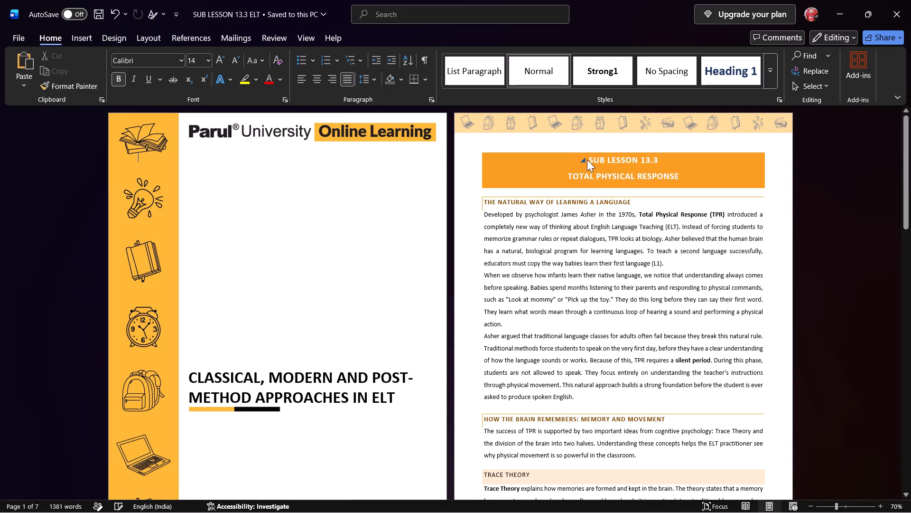
pyautogui.moveTo(590, 158); pyautogui.dragTo(827, 494)
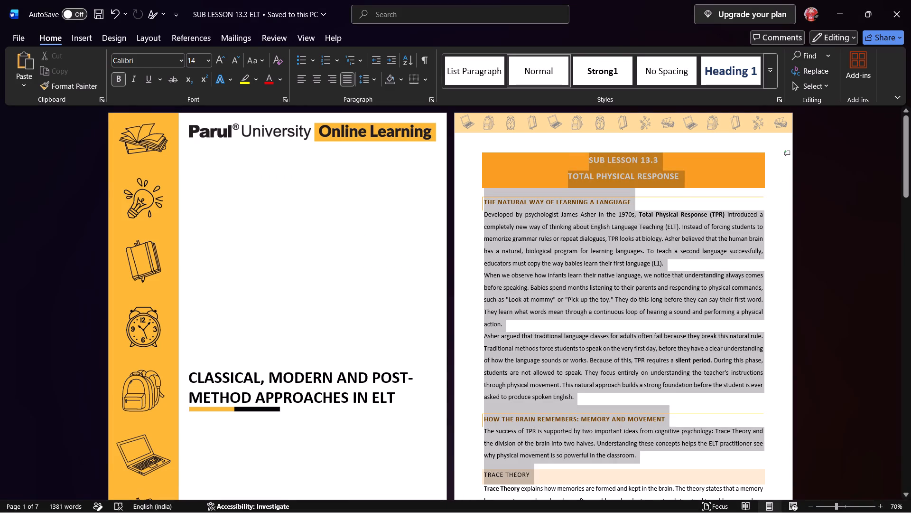
pyautogui.moveTo(827, 494); pyautogui.dragTo(873, 512)
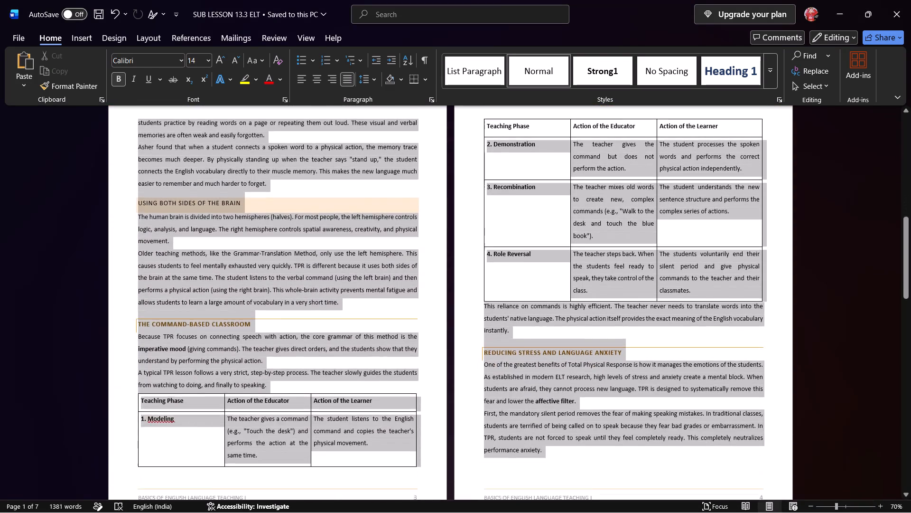
pyautogui.moveTo(873, 512); pyautogui.dragTo(874, 512)
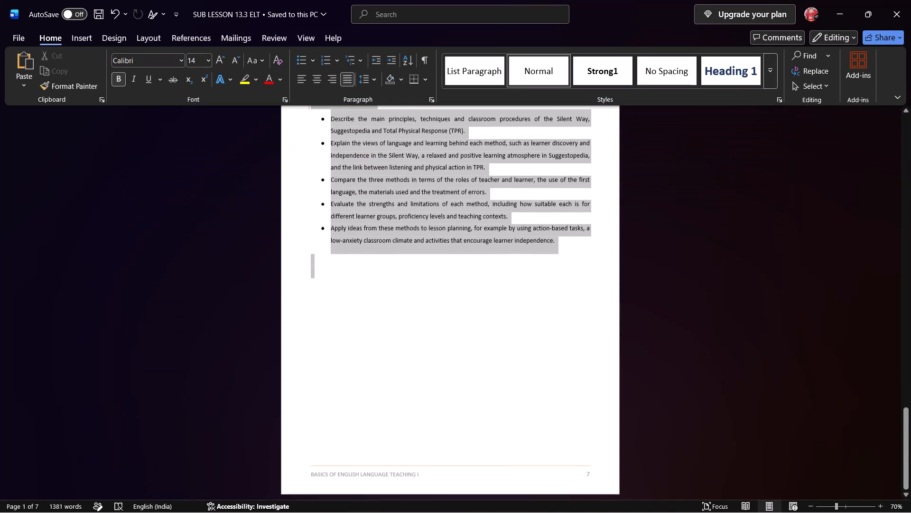
pyautogui.moveTo(874, 512); pyautogui.dragTo(795, 454)
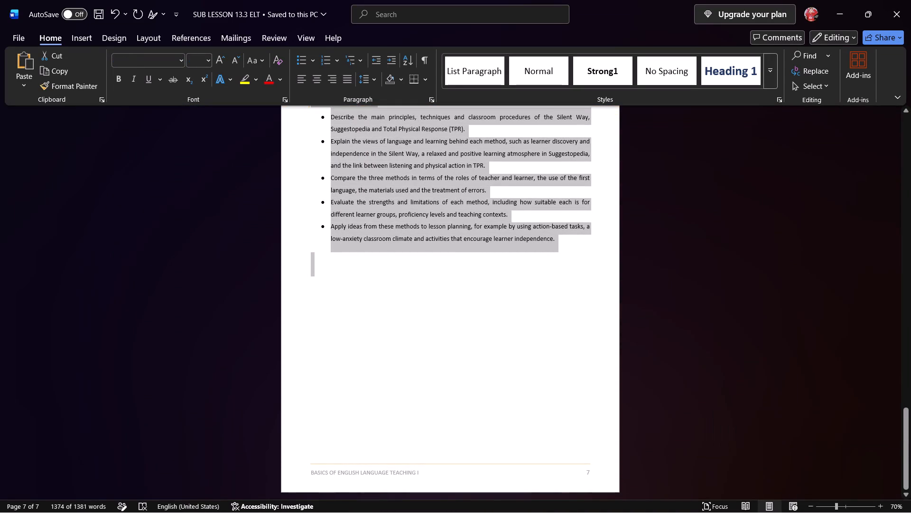
pyautogui.hotkey('ctrl', 'v')
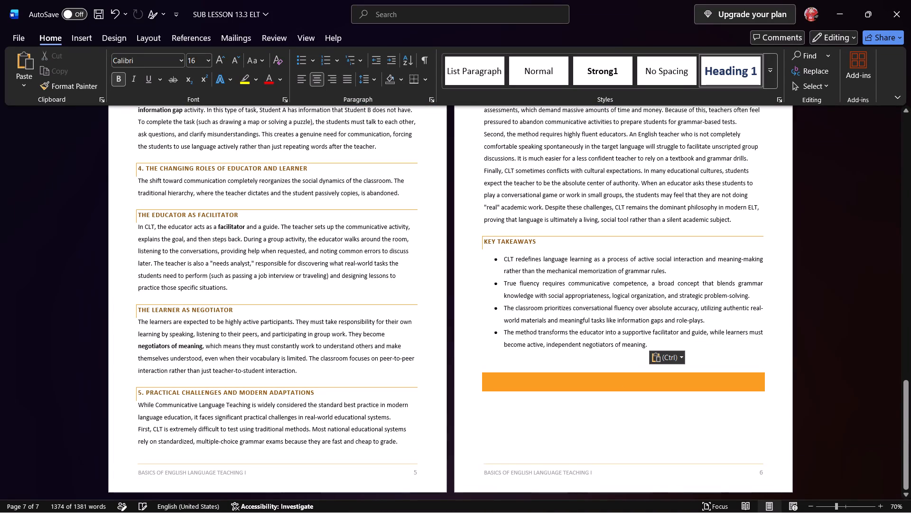
# Apply the Normal style to the empty orange paragraph after the Key Takeaways list.
pyautogui.click(531, 70)
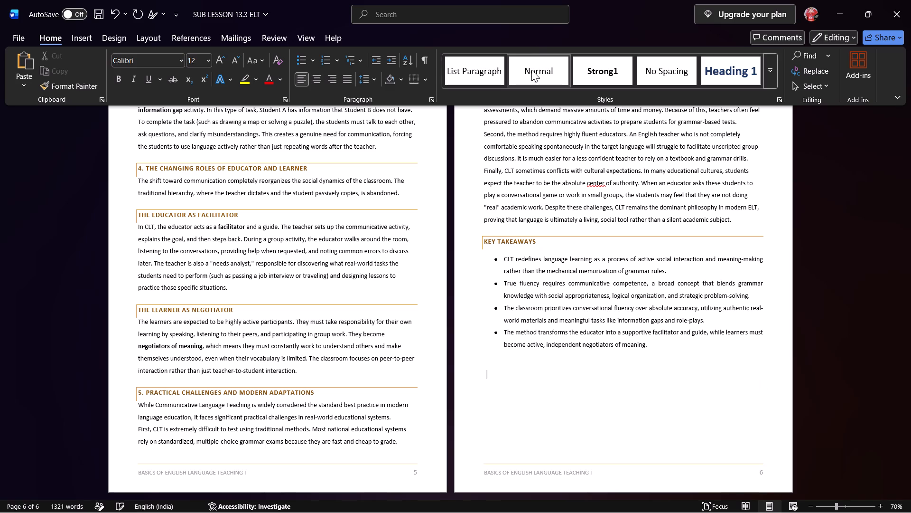
# Copy the orange title formatting from document 1.2 with Format Painter onto the two SUB LESSON 14.1 Communicative Language Teaching title lines.
pyautogui.scroll(15, 484, 297)
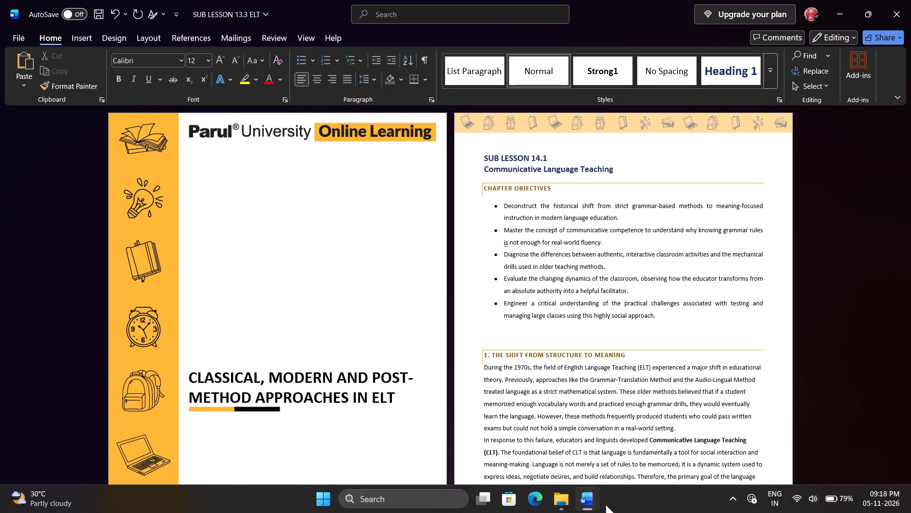
pyautogui.click(495, 462)
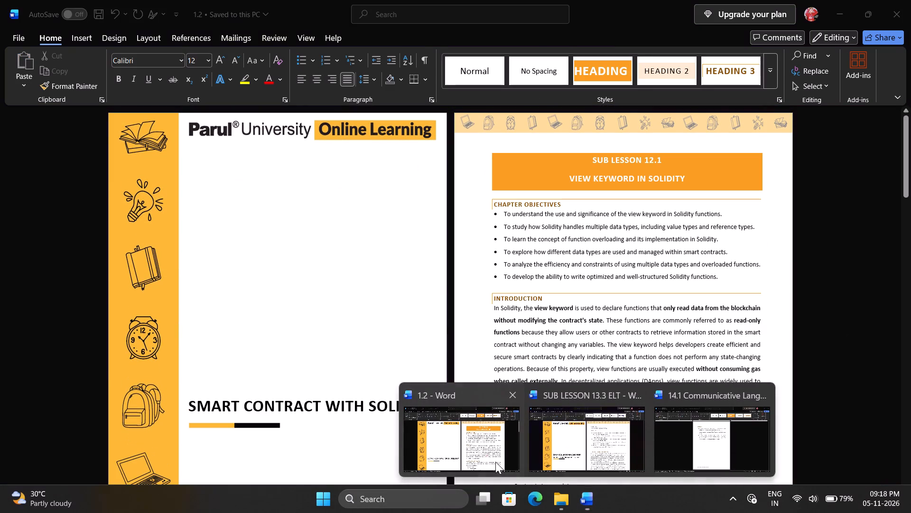
pyautogui.moveTo(689, 177); pyautogui.dragTo(585, 155)
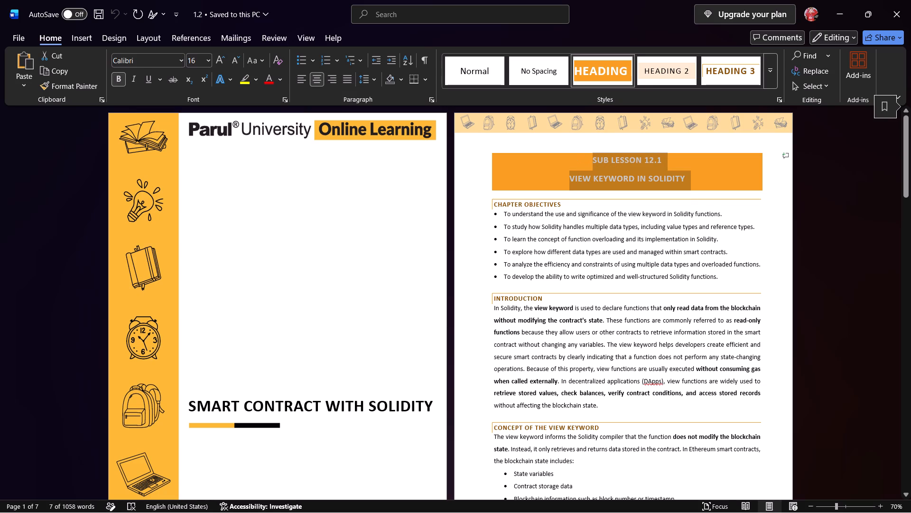
pyautogui.click(82, 88)
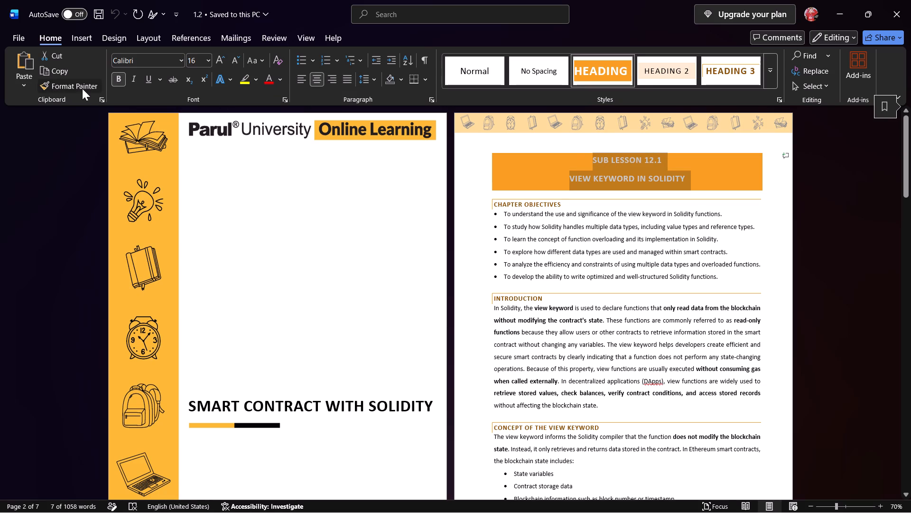
pyautogui.hotkey('alt', 'Tab')
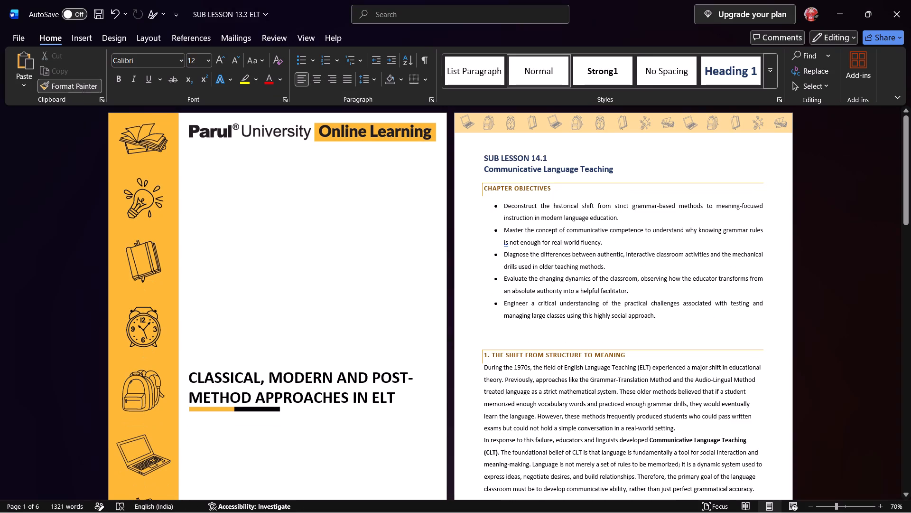
pyautogui.moveTo(626, 167); pyautogui.dragTo(529, 145)
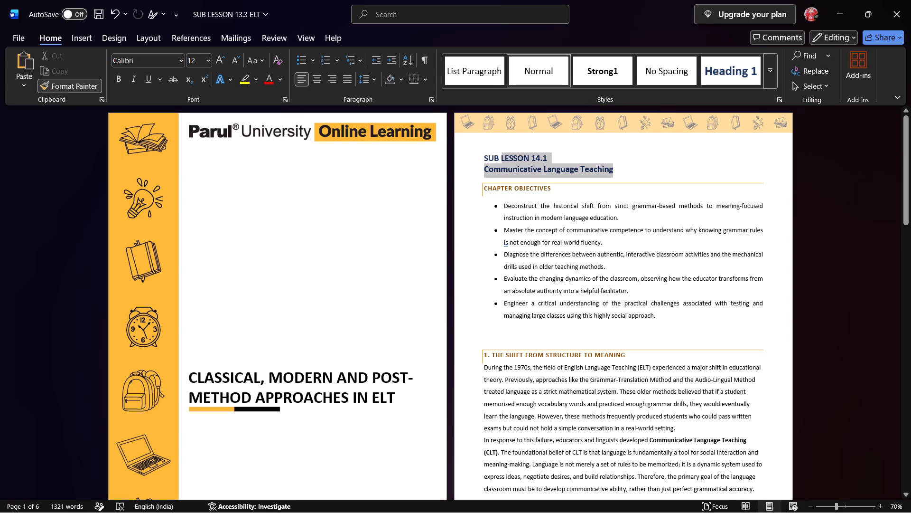
pyautogui.moveTo(529, 145); pyautogui.dragTo(484, 158)
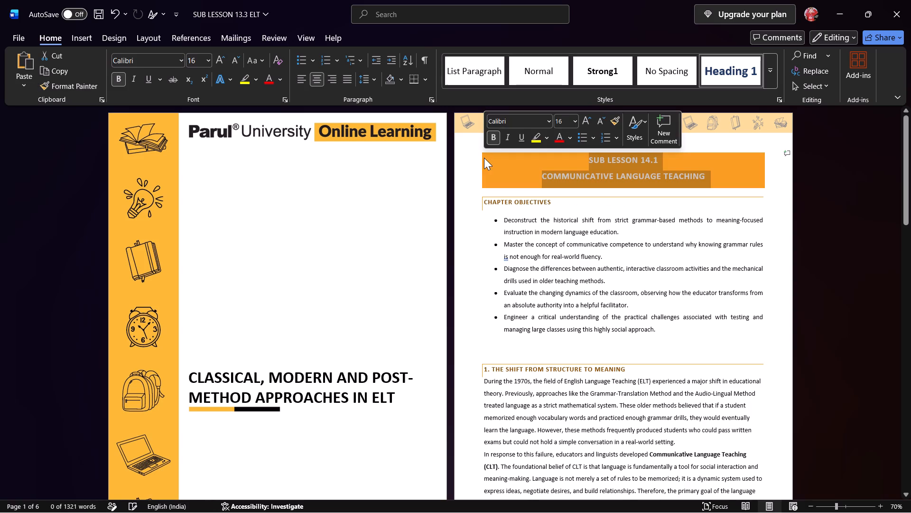
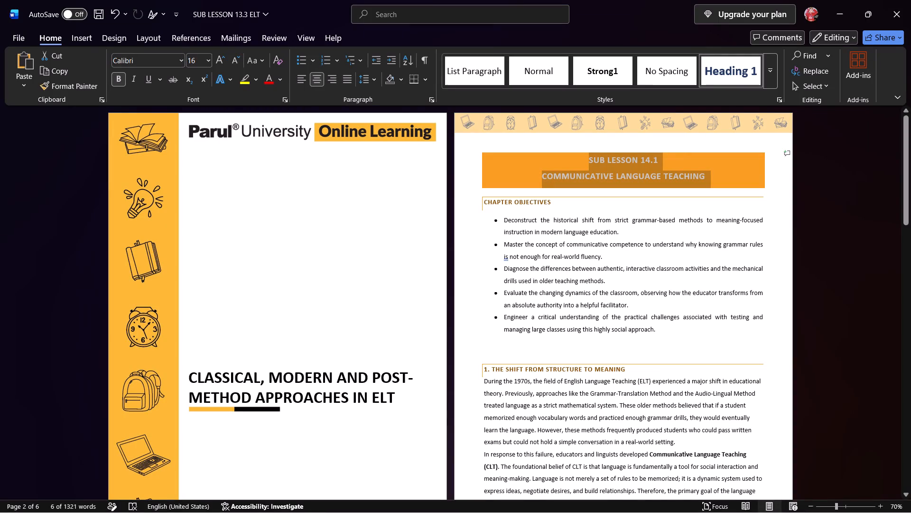
# Delete the extra empty paragraph between the Chapter Objectives list and the heading 1. The Shift from Structure to Meaning.
pyautogui.scroll(-2, 544, 250)
pyautogui.click(518, 245)
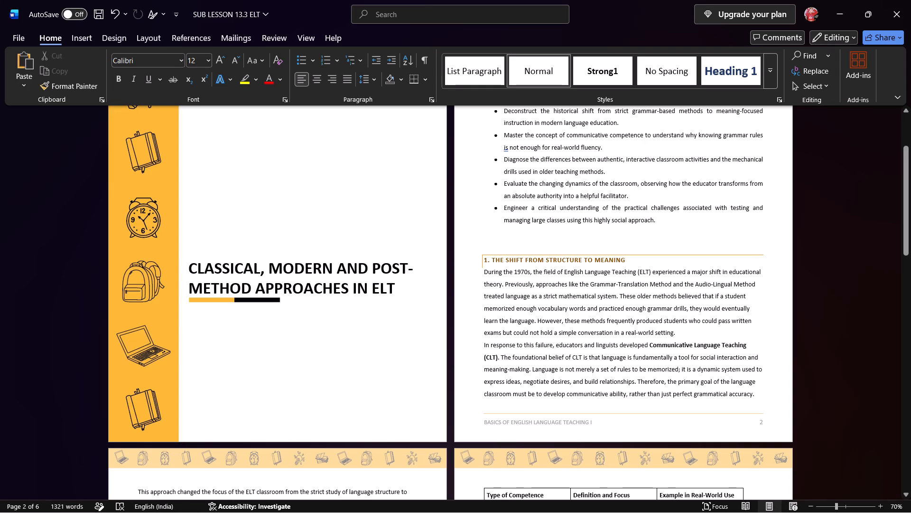
pyautogui.press('BackSpace')
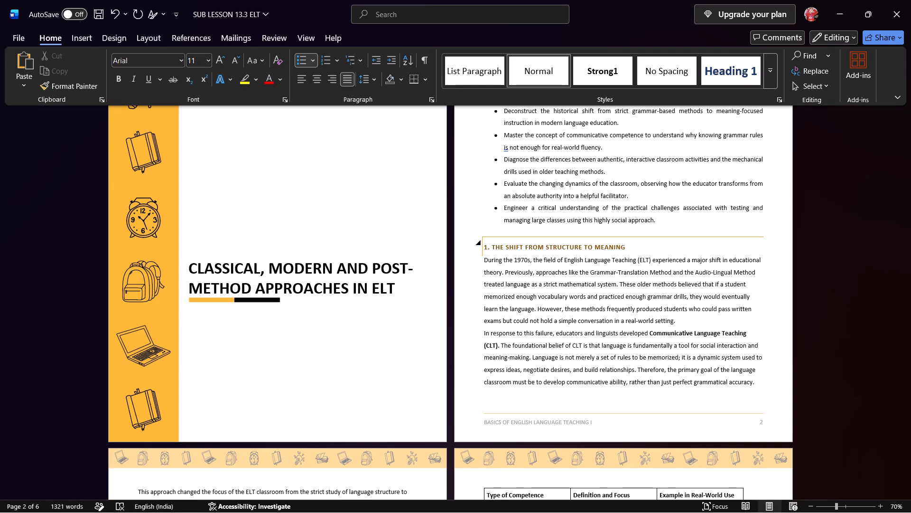
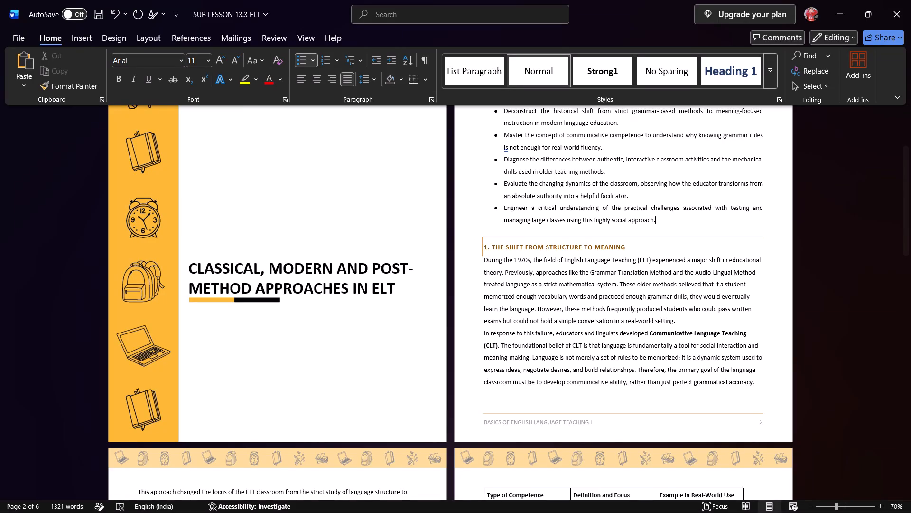
# Justify all text in the document and apply one line spacing setting throughout.
pyautogui.scroll(5, 566, 259)
pyautogui.scroll(-2, 566, 259)
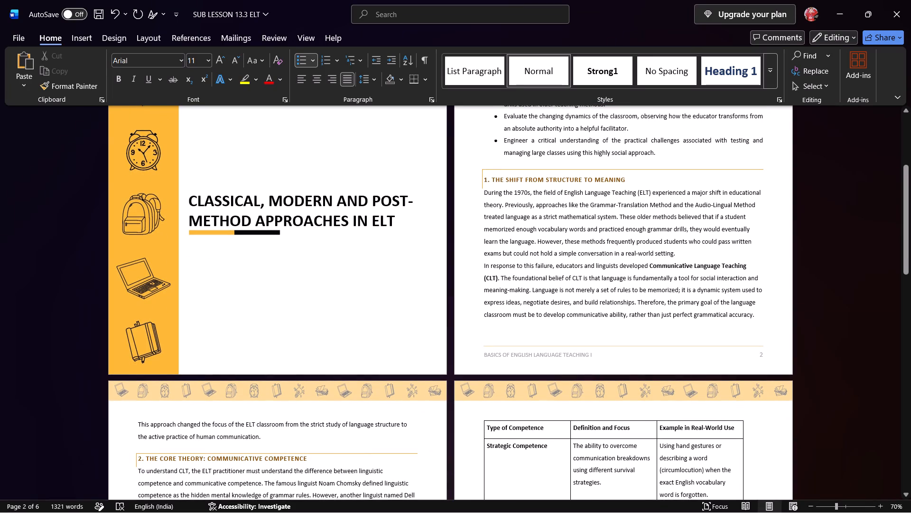
pyautogui.hotkey('ctrl', 'a')
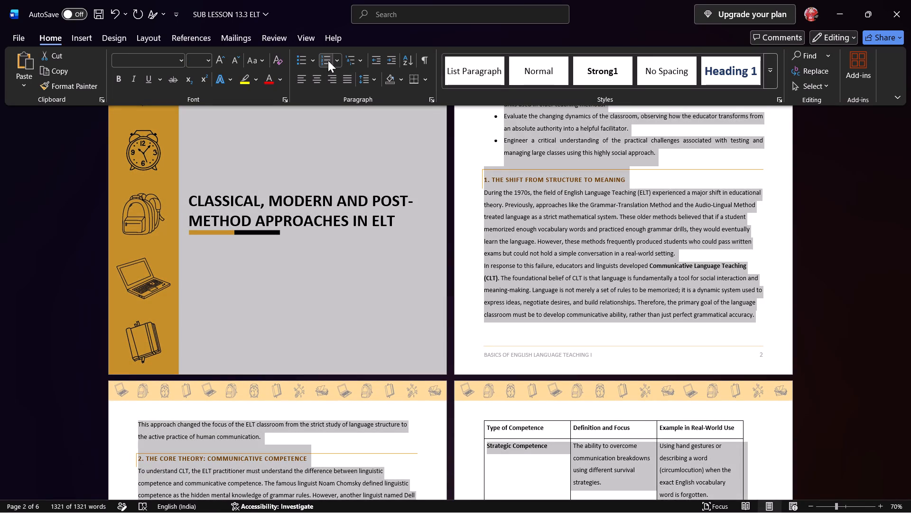
pyautogui.click(345, 77)
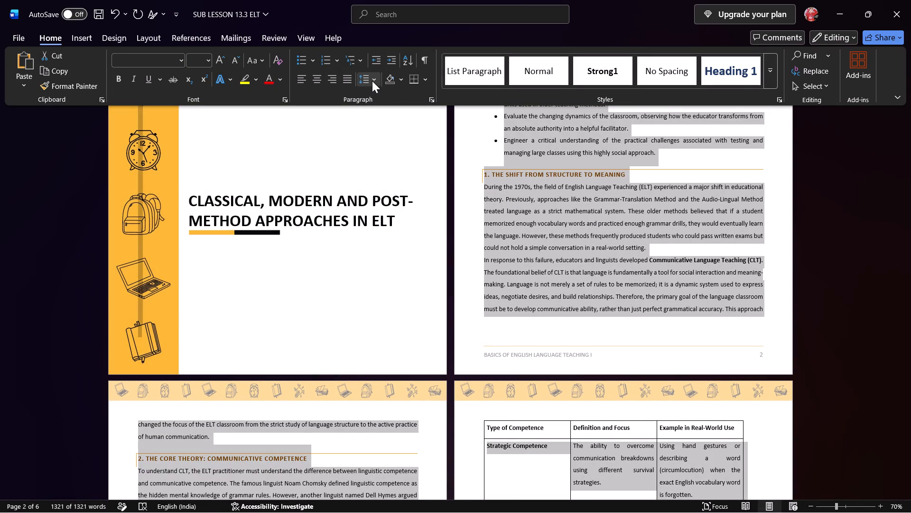
pyautogui.click(372, 81)
pyautogui.click(381, 129)
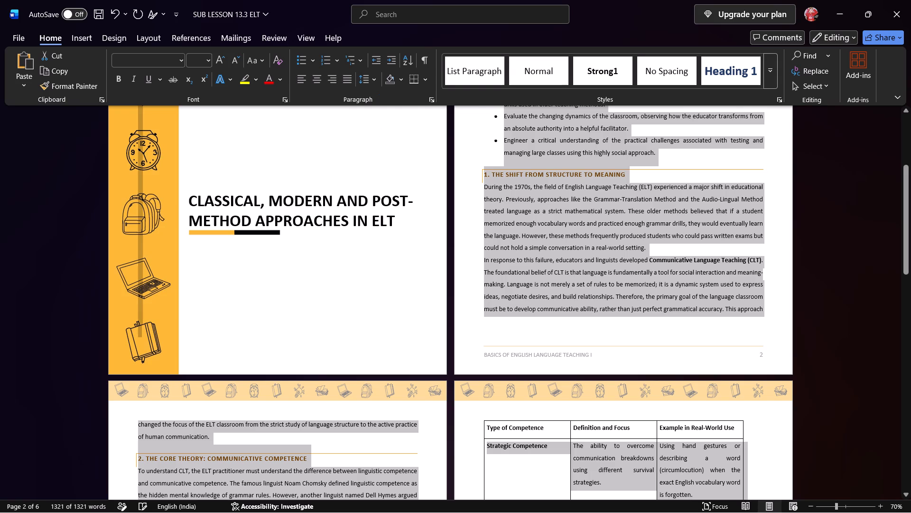
pyautogui.scroll(3, 578, 238)
pyautogui.click(578, 238)
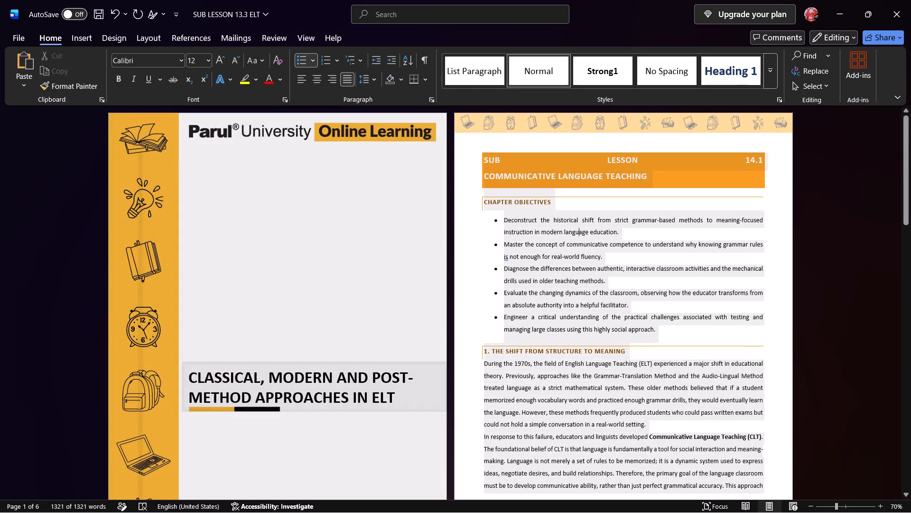
# Centre the two-line title SUB LESSON 14.1 COMMUNICATIVE LANGUAGE TEACHING.
pyautogui.moveTo(659, 182); pyautogui.dragTo(535, 172)
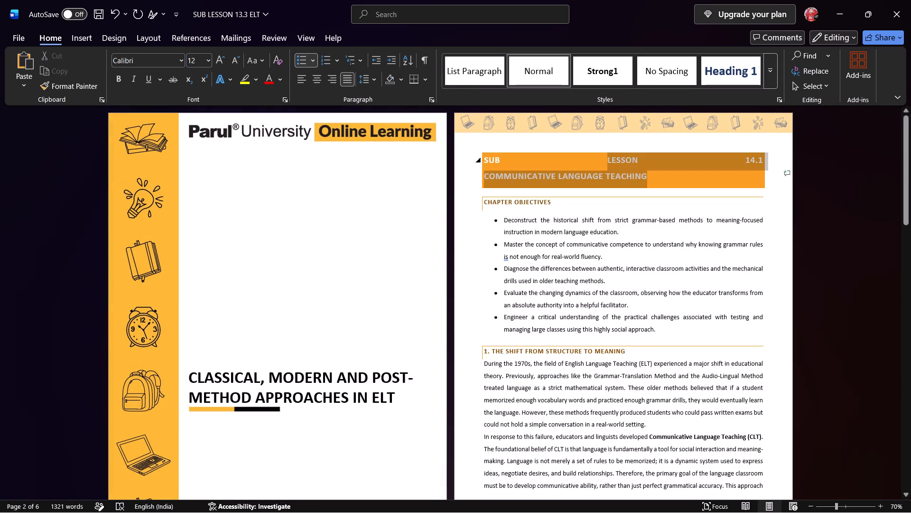
pyautogui.moveTo(535, 172); pyautogui.dragTo(484, 162)
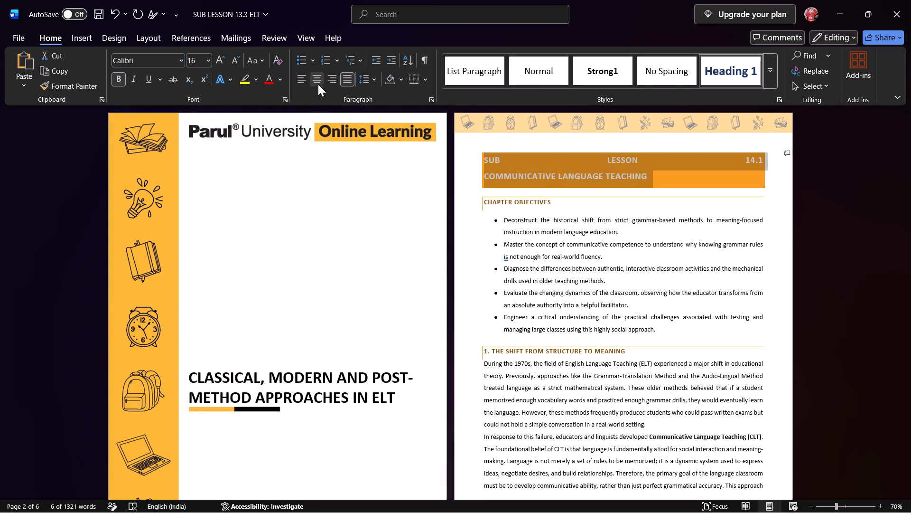
pyautogui.click(319, 82)
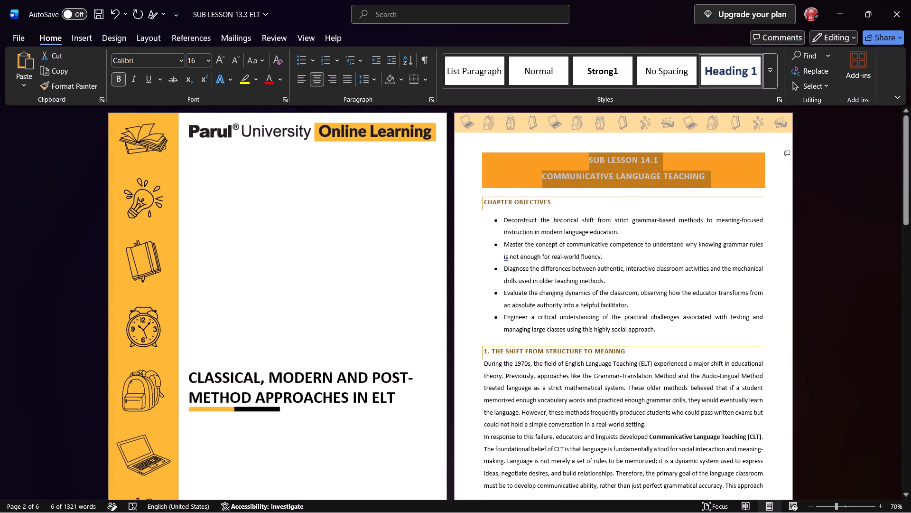
# Remove the number from the heading 1. The Shift from Structure to Meaning, keeping it as a separate heading.
pyautogui.scroll(-2, 558, 230)
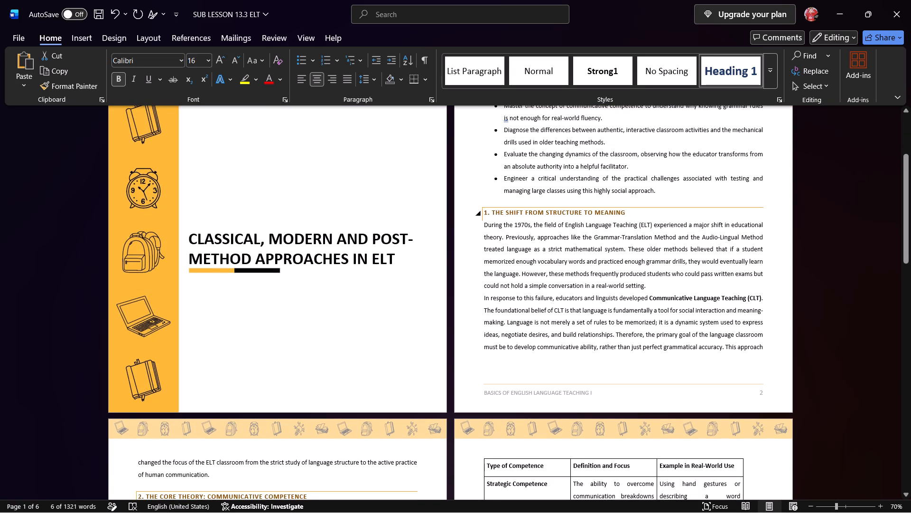
pyautogui.click(492, 213)
pyautogui.press('BackSpace')
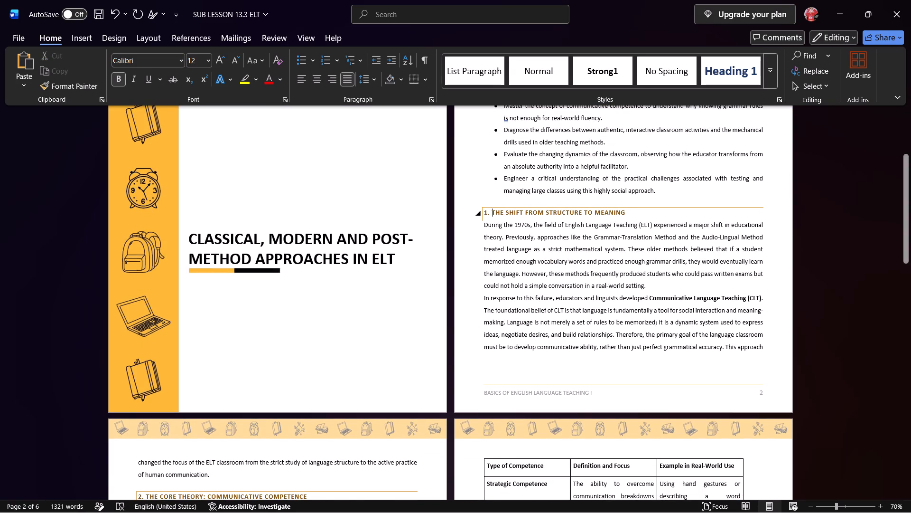
pyautogui.press('BackSpace')
pyautogui.press('BackSpace')
pyautogui.press('BackSpace')
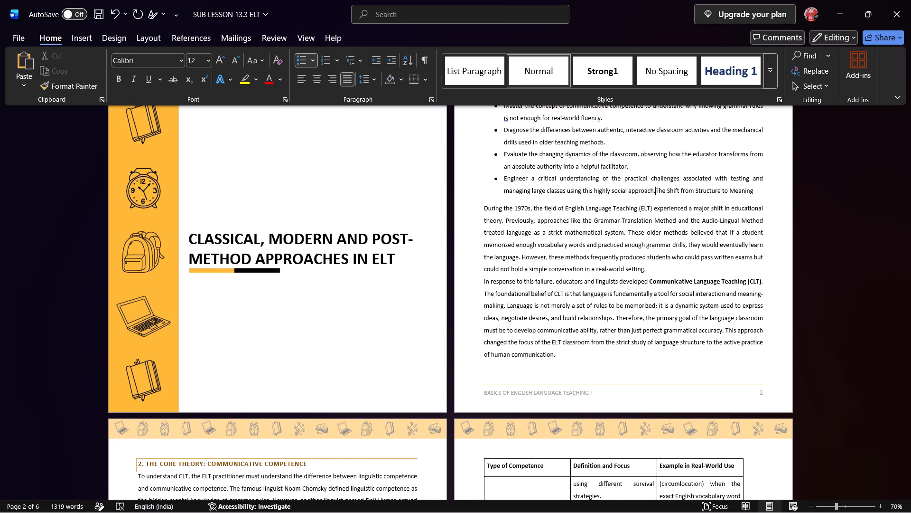
pyautogui.hotkey('ctrl', 'z')
# Remove the number from the heading 2. The Core Theory: Communicative Competence.
pyautogui.scroll(-2, 492, 213)
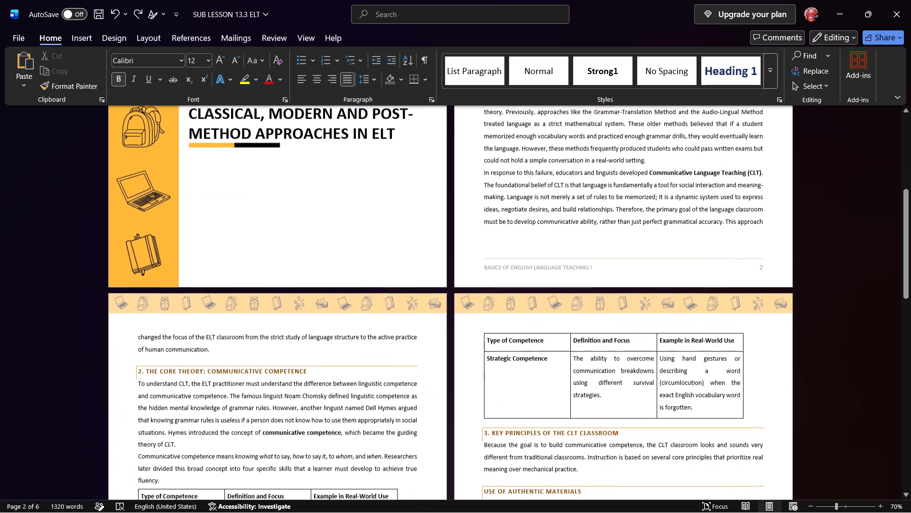
pyautogui.scroll(-2, 492, 213)
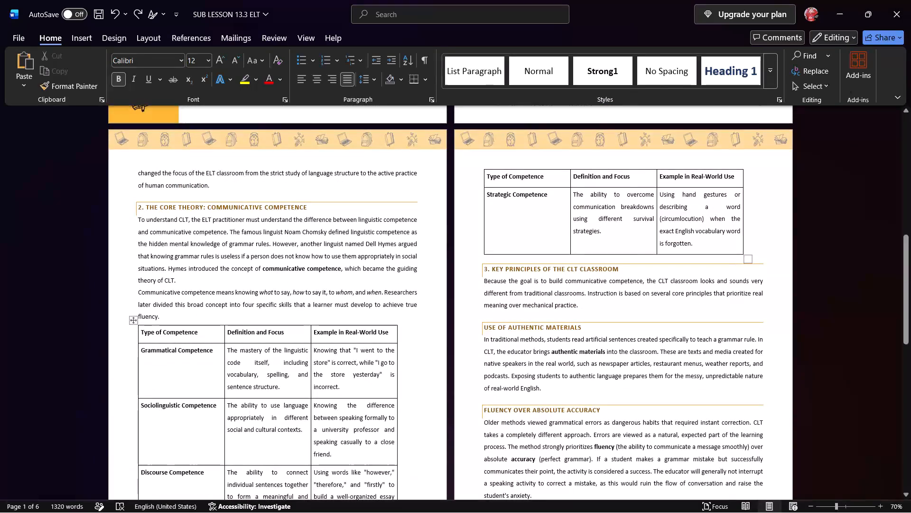
pyautogui.click(145, 207)
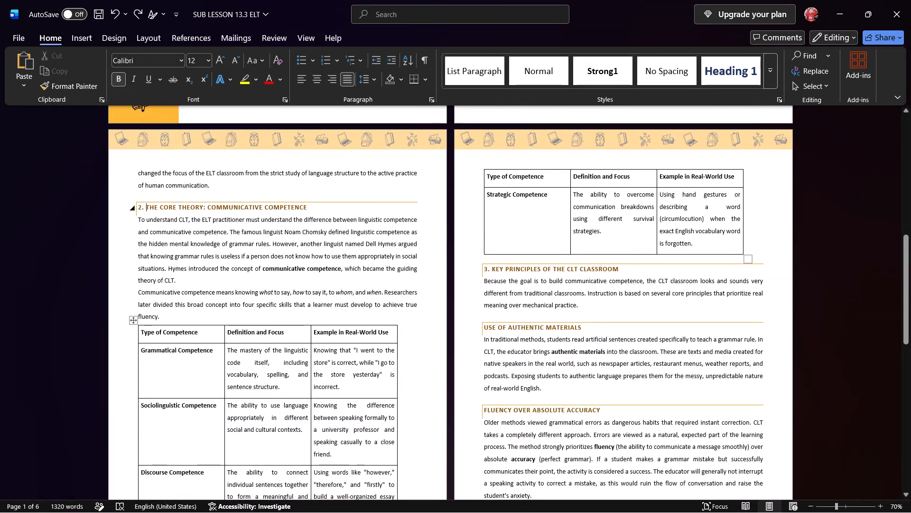
pyautogui.press('BackSpace')
pyautogui.press('BackSpace')
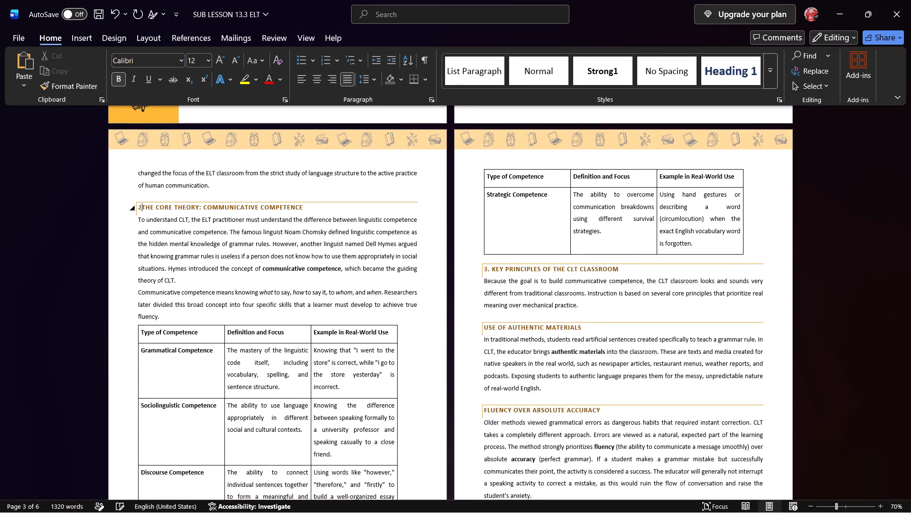
pyautogui.press('BackSpace')
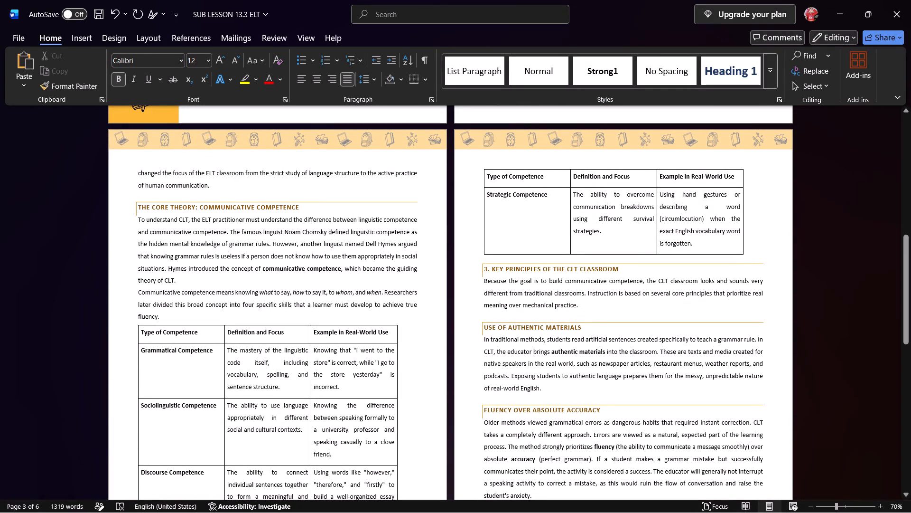
# Apply the Heading 4 style to Use of Authentic Materials, Fluency over Absolute Accuracy, and Meaningful Tasks and Information Gaps.
pyautogui.click(515, 330)
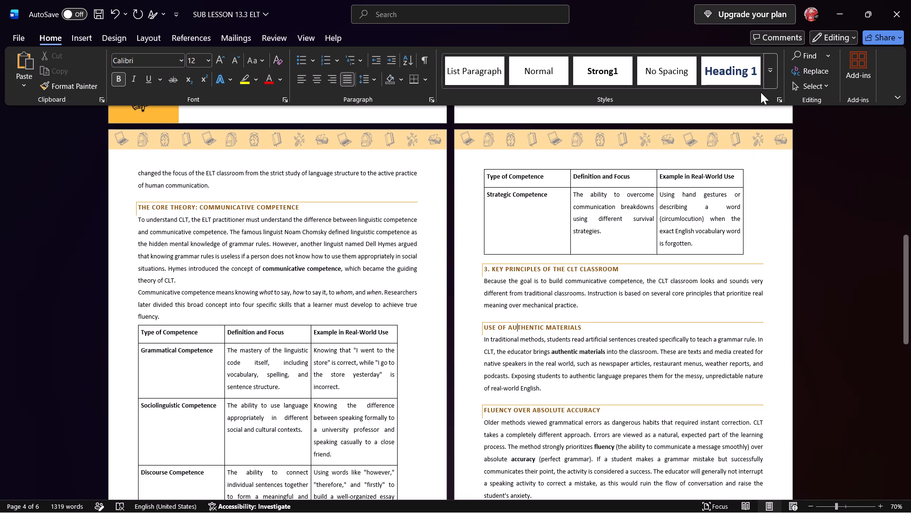
pyautogui.click(768, 85)
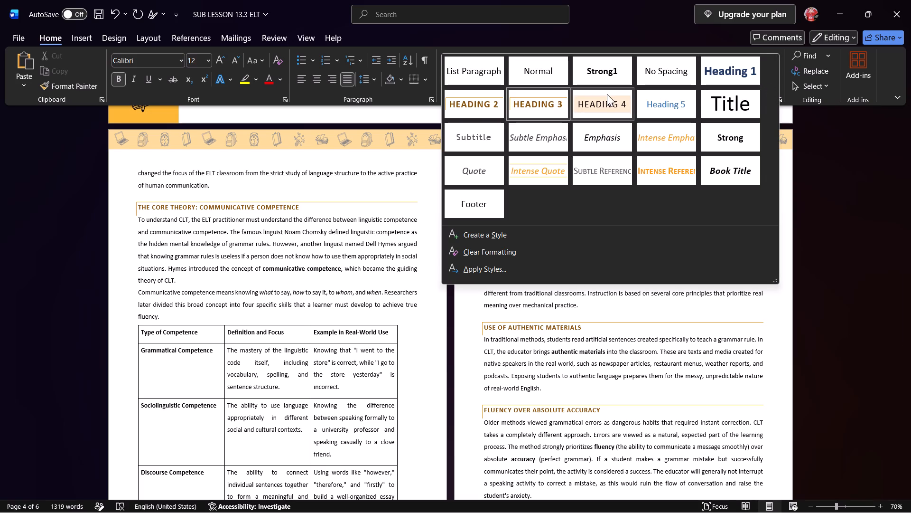
pyautogui.click(605, 96)
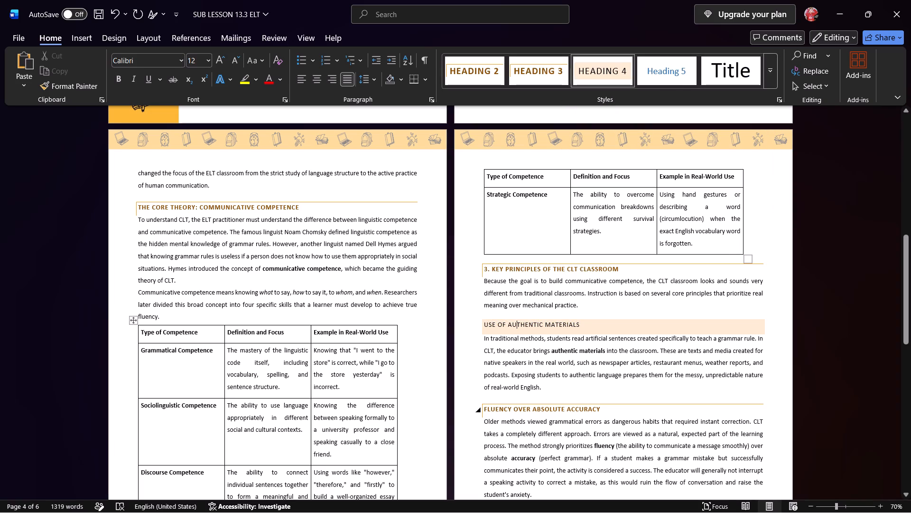
pyautogui.click(547, 406)
pyautogui.click(606, 58)
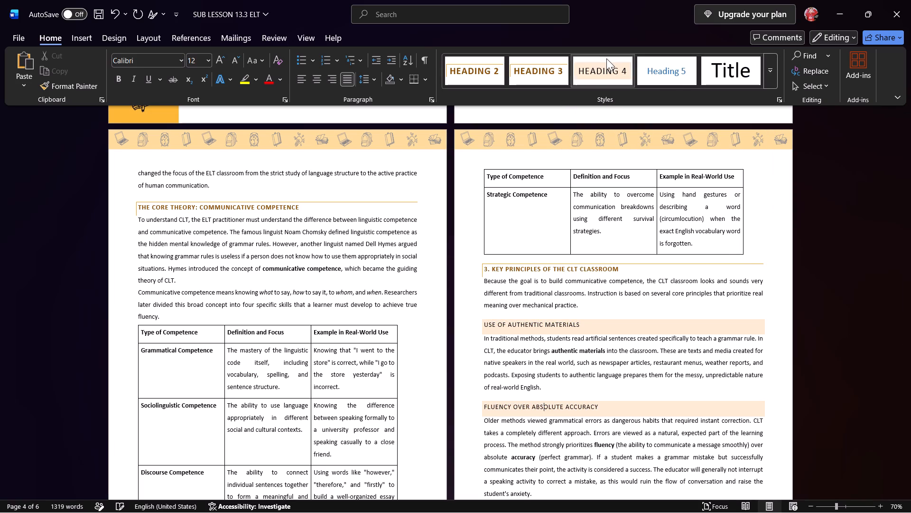
pyautogui.scroll(-2, 524, 320)
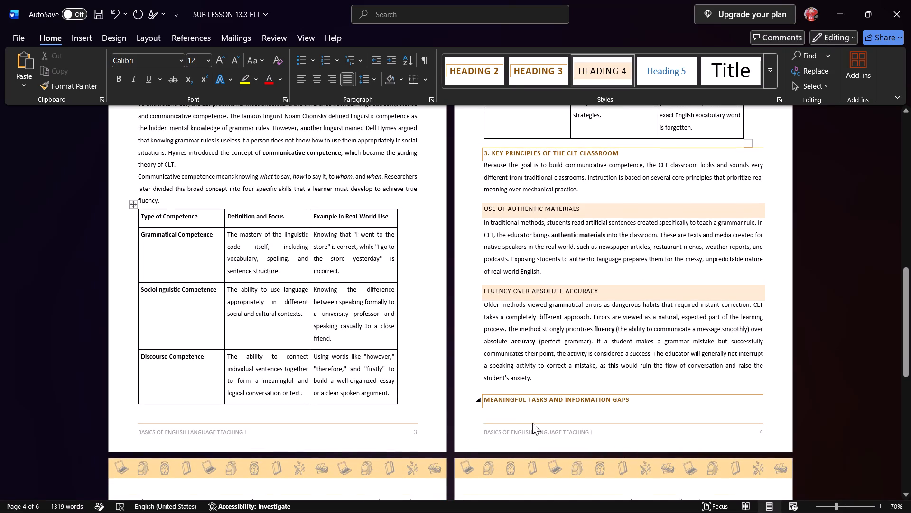
pyautogui.click(530, 397)
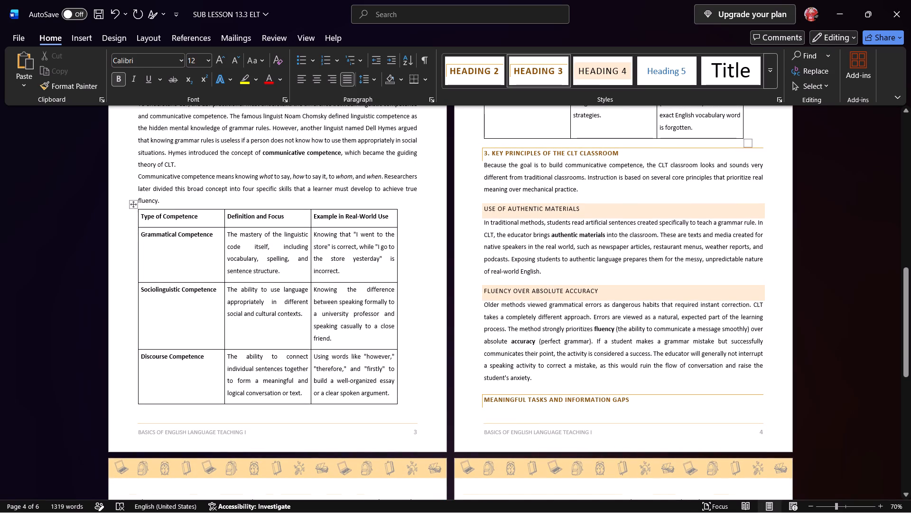
pyautogui.click(594, 68)
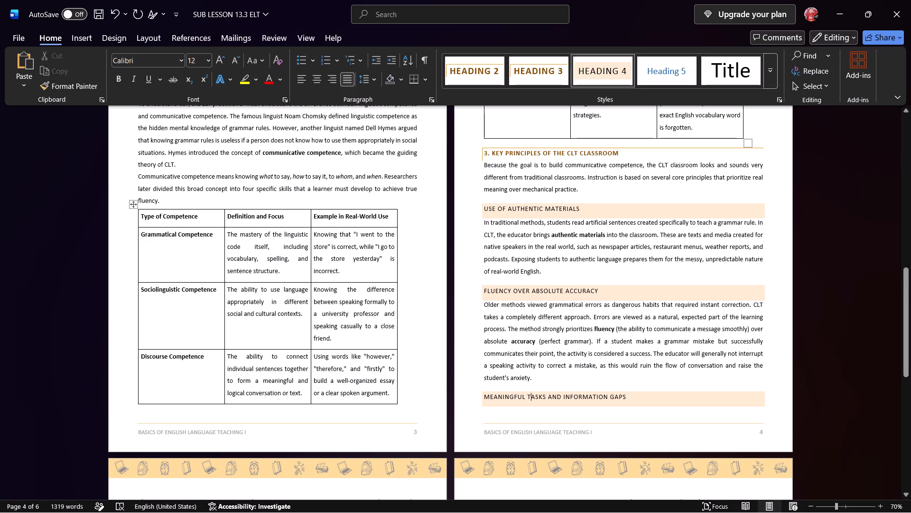
# Apply the Heading 4 style to the subheadings The Educator as Facilitator and The Learner as Negotiator.
pyautogui.scroll(-5, 572, 250)
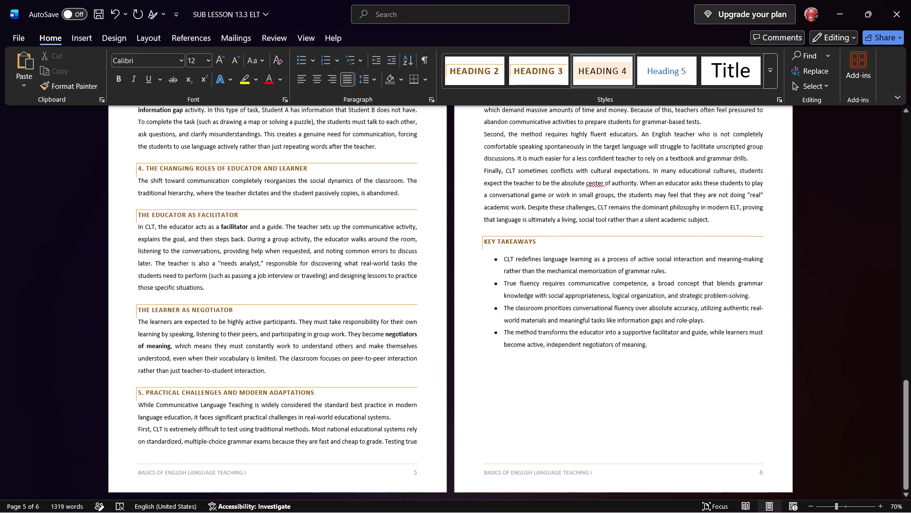
pyautogui.click(226, 215)
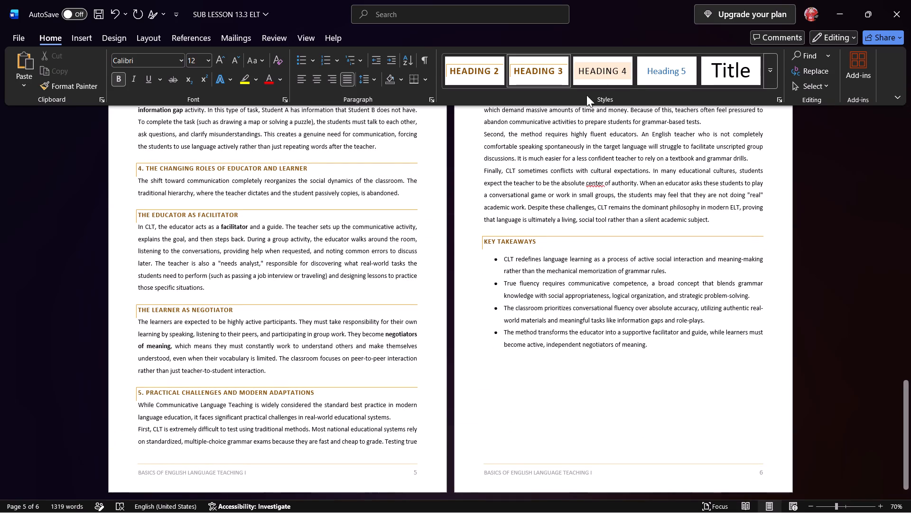
pyautogui.click(604, 75)
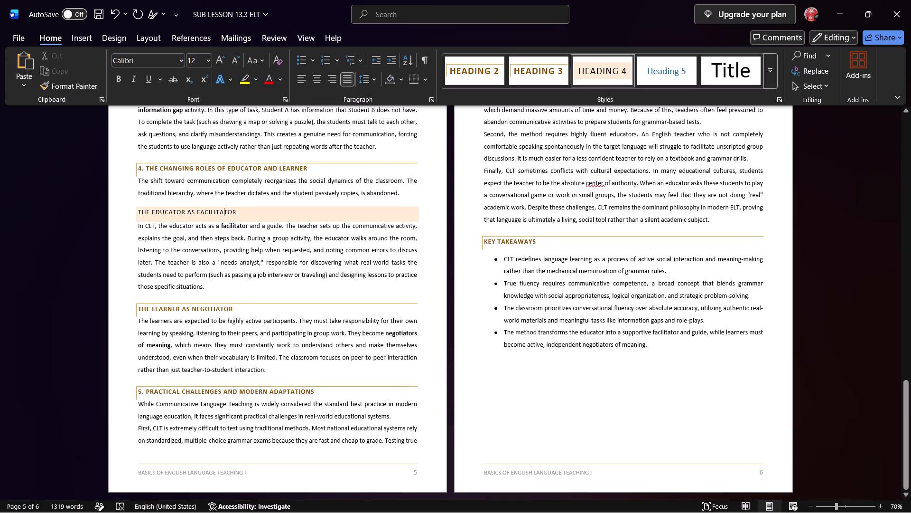
pyautogui.click(198, 309)
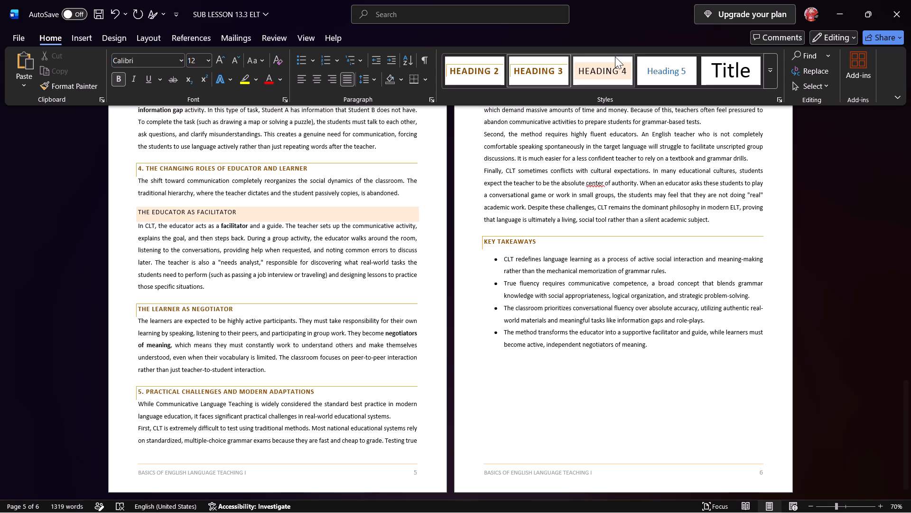
pyautogui.click(610, 70)
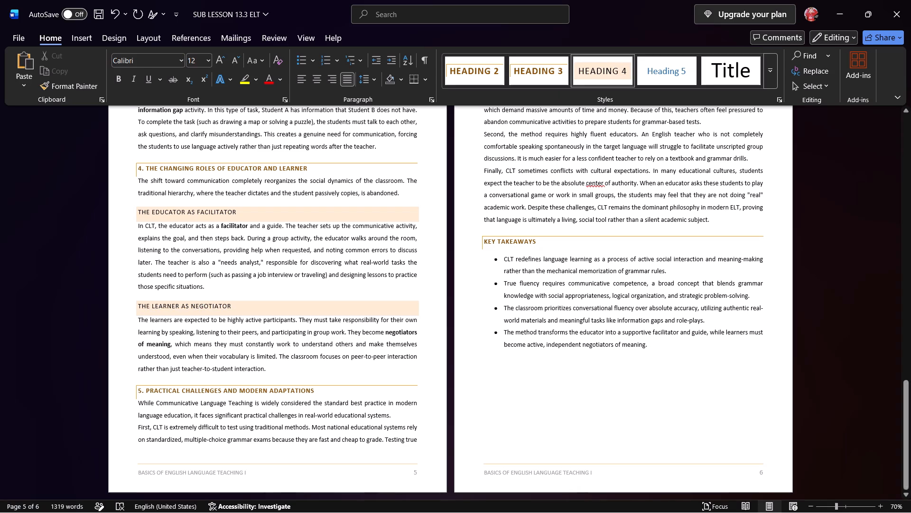
# Remove the number from the heading 3. Key Principles of the CLT Classroom.
pyautogui.scroll(9, 572, 176)
pyautogui.scroll(-1, 572, 176)
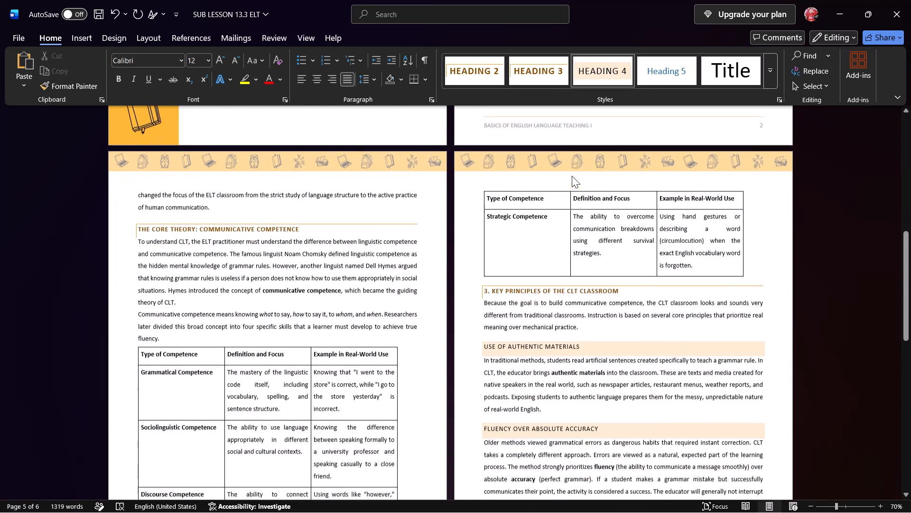
pyautogui.scroll(-1, 572, 176)
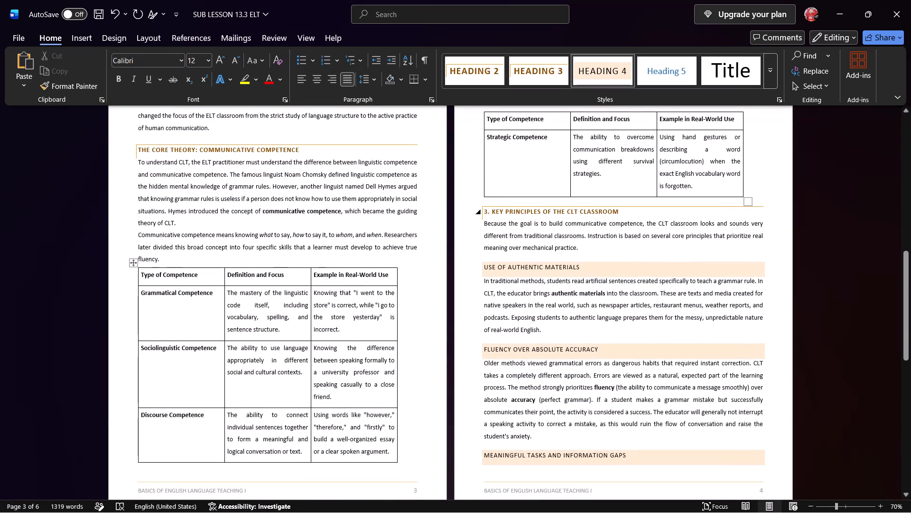
pyautogui.click(492, 213)
pyautogui.press('BackSpace')
pyautogui.press('BackSpace')
pyautogui.press('BackSpace')
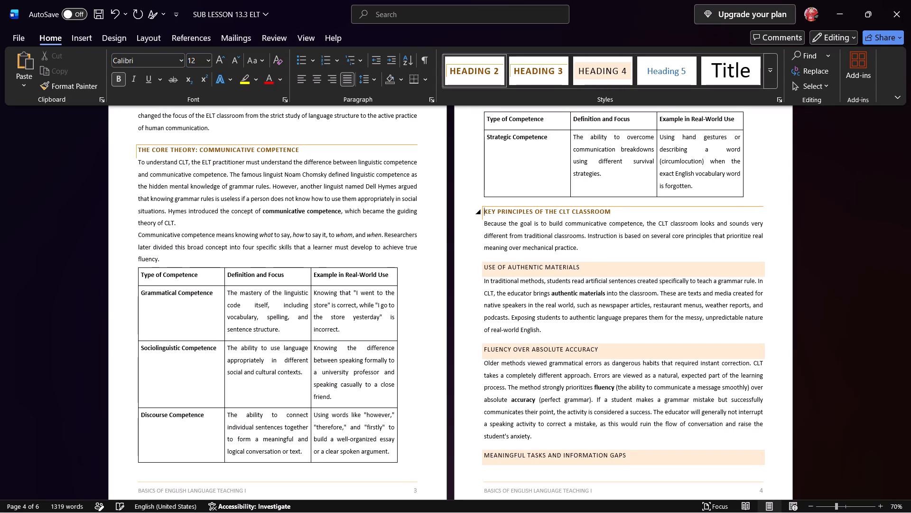
# Widen the Example in Real-World Use column so the competence table reaches the edge of the body text.
pyautogui.scroll(1, 529, 330)
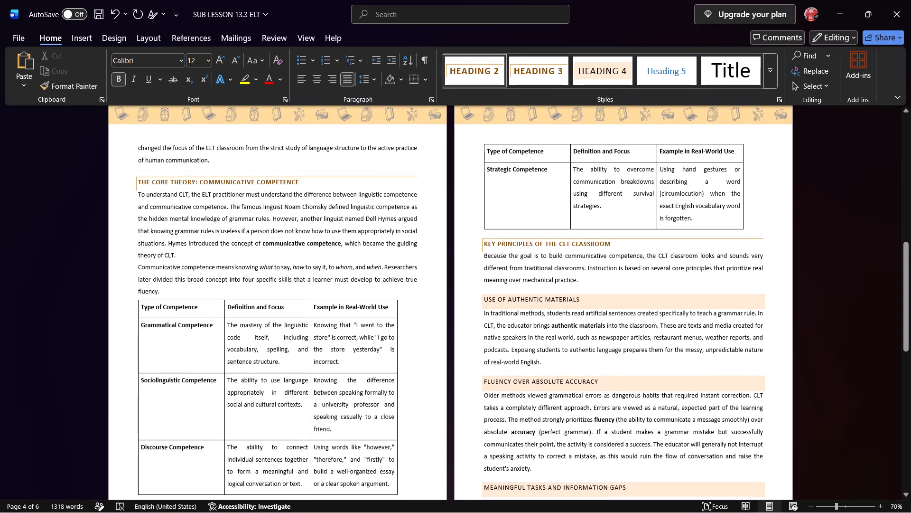
pyautogui.scroll(1, 529, 330)
pyautogui.moveTo(396, 340); pyautogui.dragTo(415, 342)
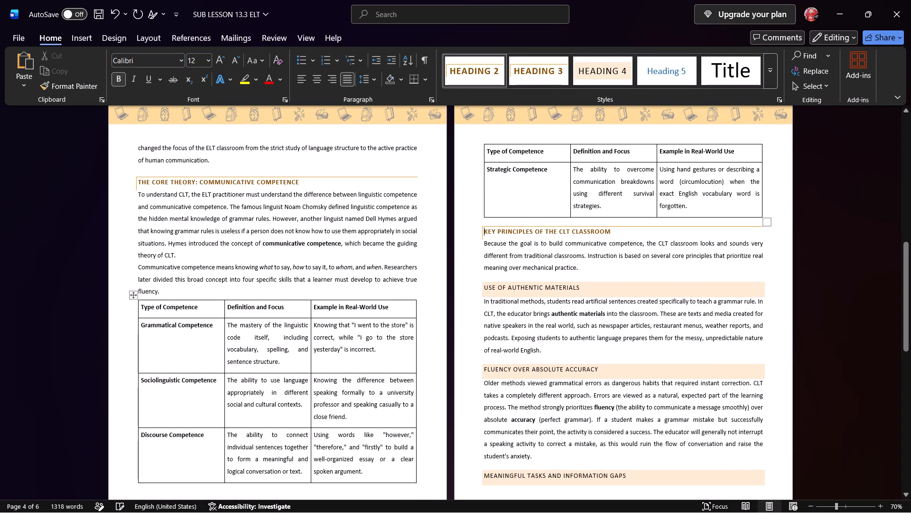
# Remove the numbers from the headings 4. The Changing Roles of Educator and Learner and 5. Practical Challenges and Modern Adaptations.
pyautogui.scroll(-4, 512, 333)
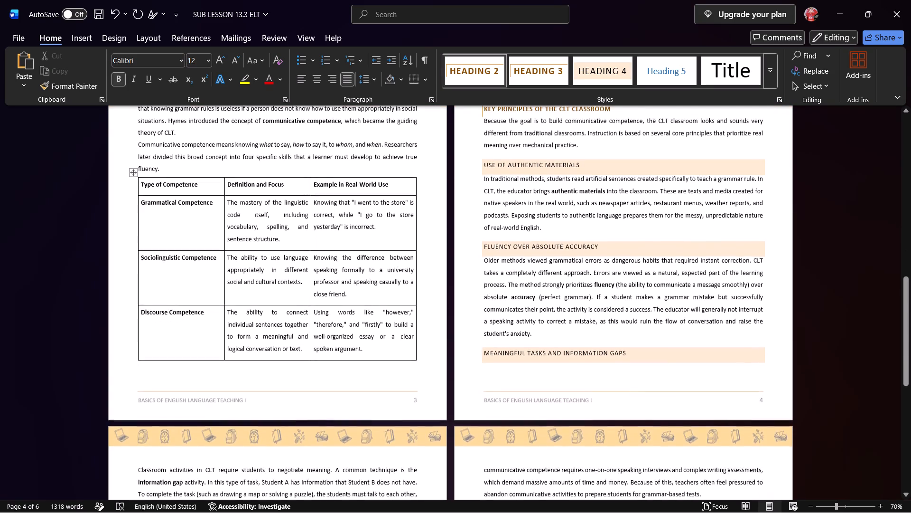
pyautogui.scroll(-5, 512, 333)
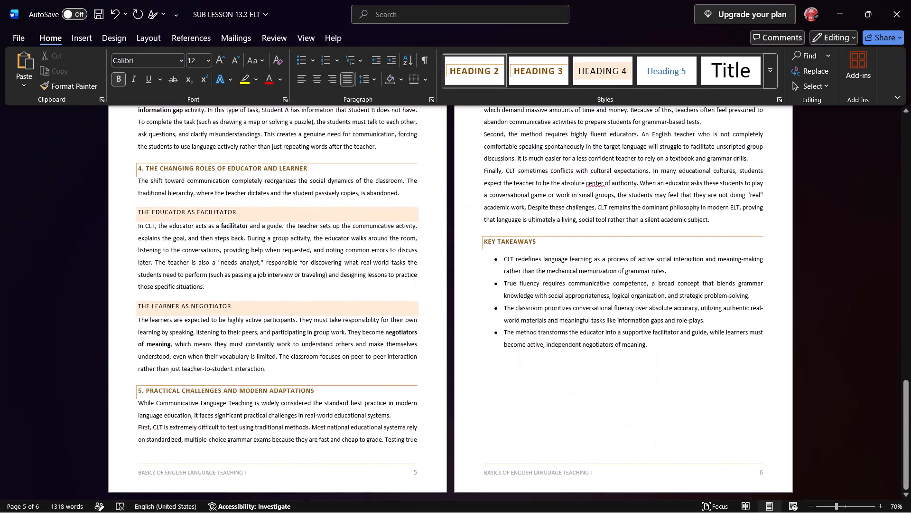
pyautogui.click(145, 167)
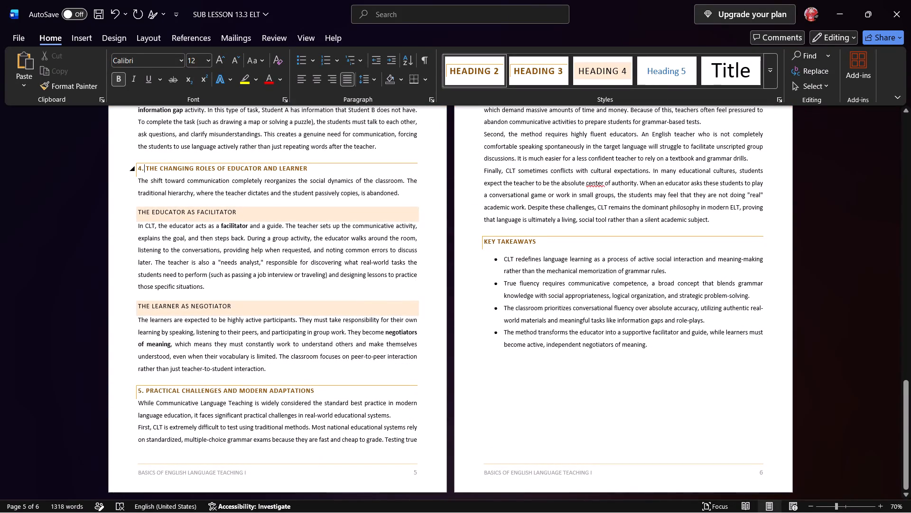
pyautogui.press('BackSpace')
pyautogui.press('BackSpace')
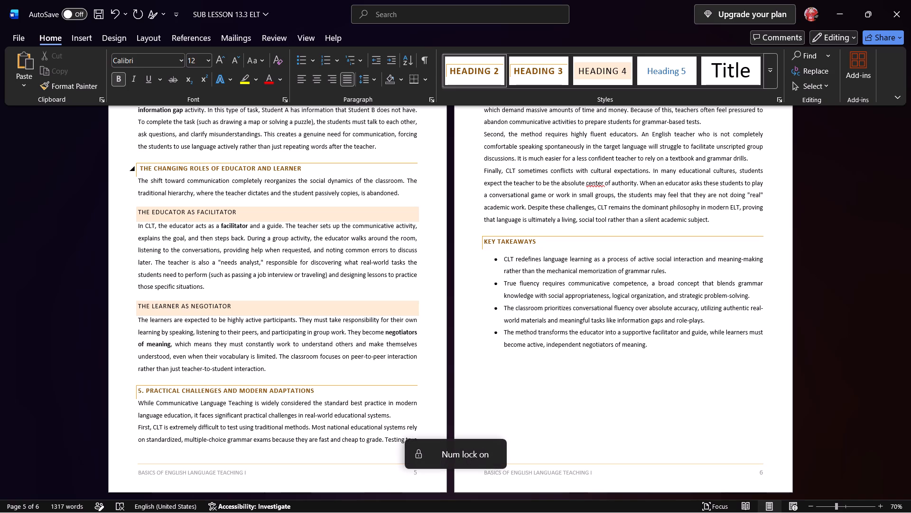
pyautogui.press('Delete')
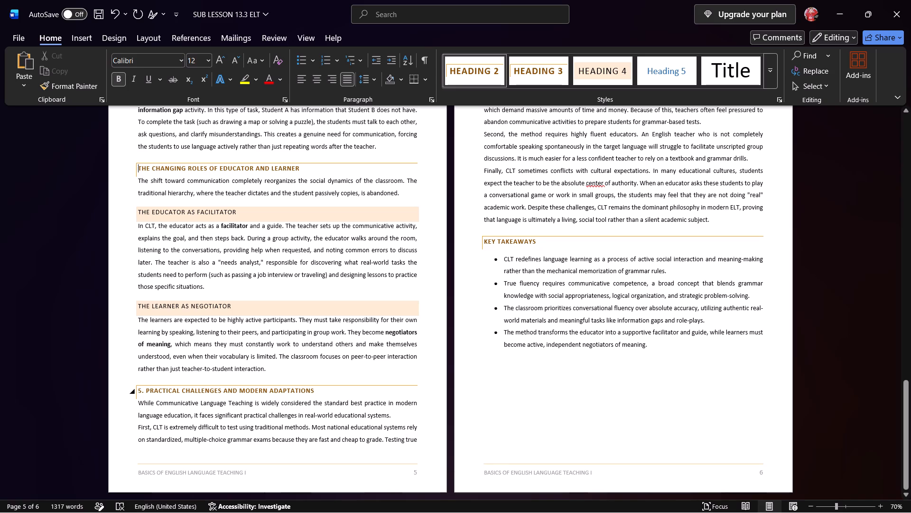
pyautogui.click(145, 392)
pyautogui.press('BackSpace')
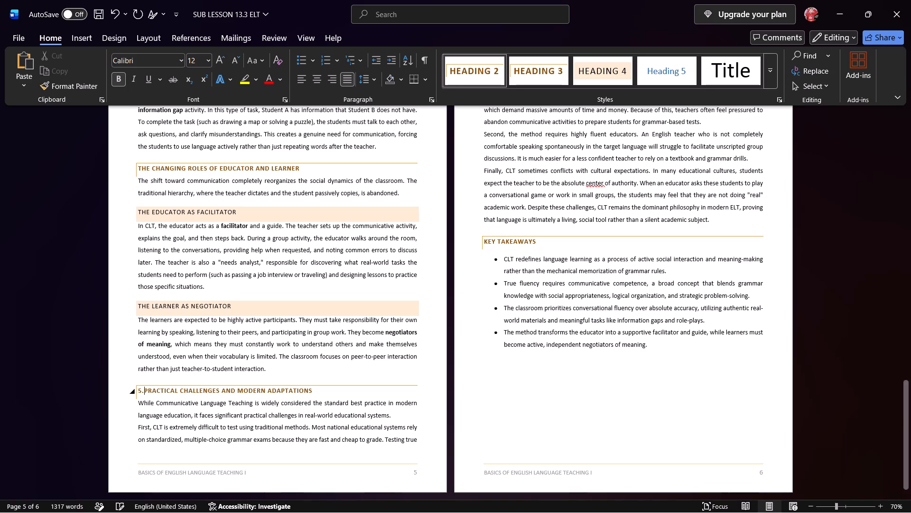
pyautogui.press('BackSpace')
pyautogui.press('BackSpace')
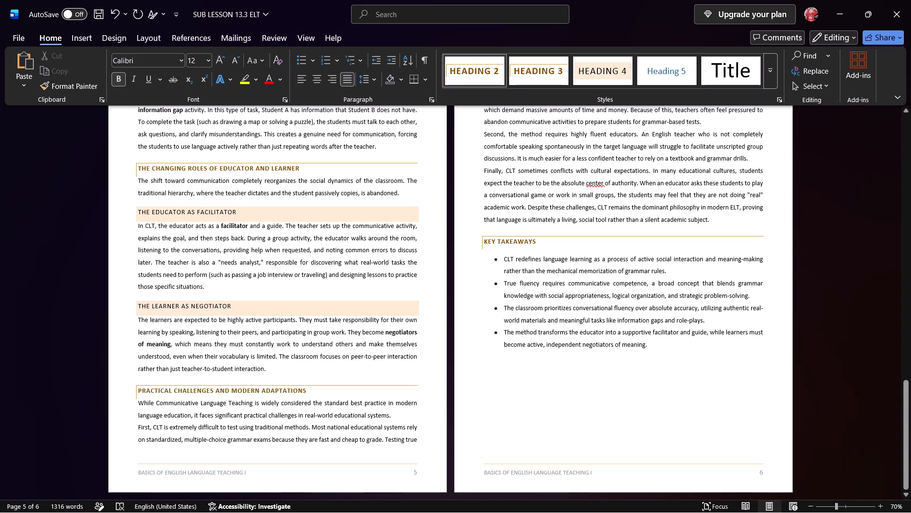
# Save the finished document as a new Word file named SUB LESSON 14.1 ELT in the Downloads folder.
pyautogui.scroll(17, 467, 306)
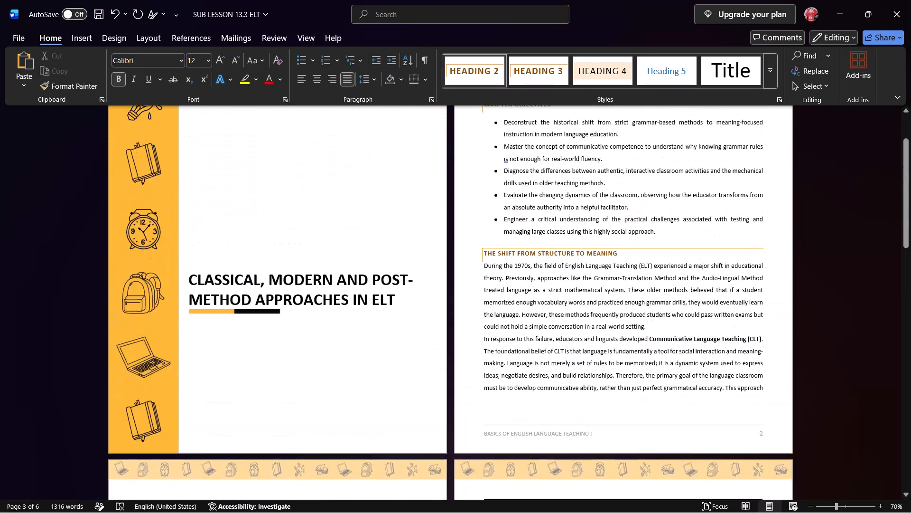
pyautogui.scroll(2, 467, 306)
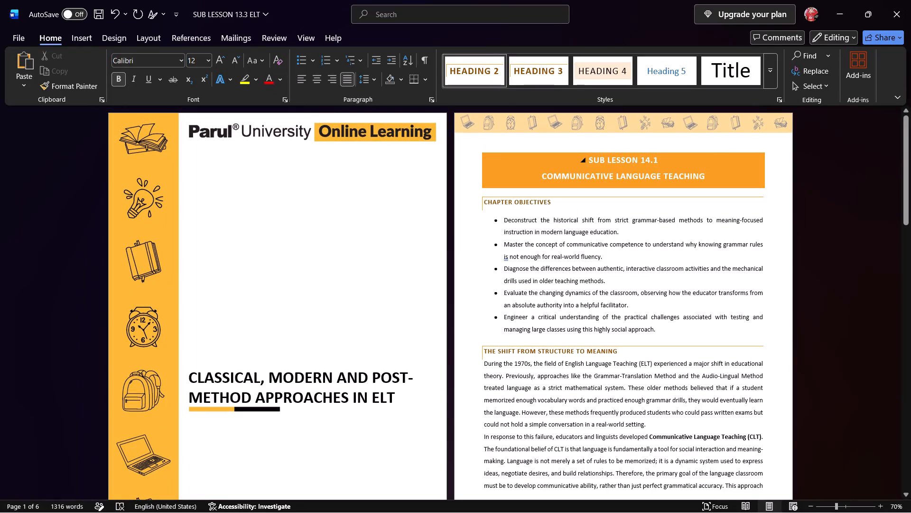
pyautogui.click(20, 33)
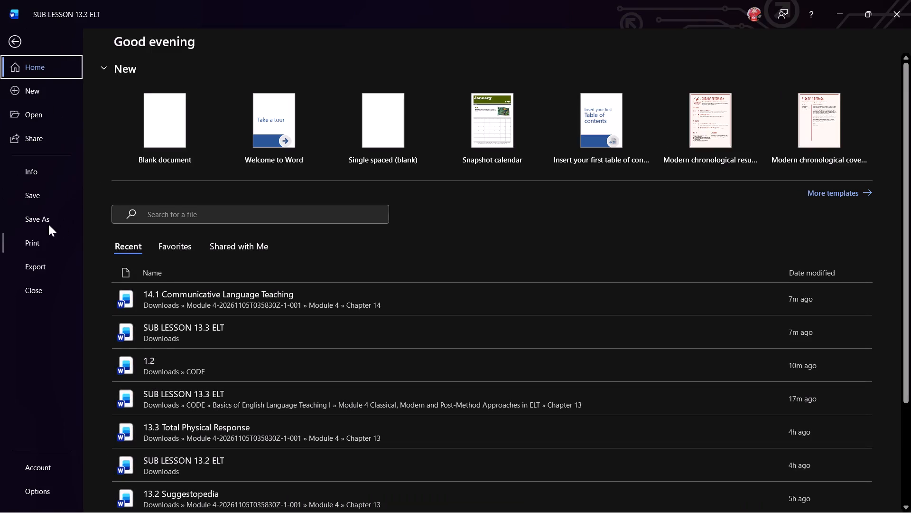
pyautogui.click(48, 224)
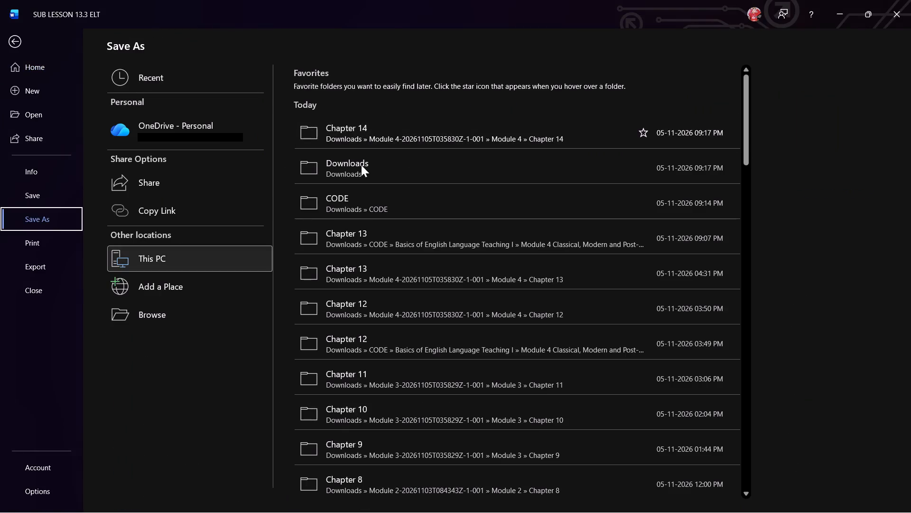
pyautogui.click(360, 165)
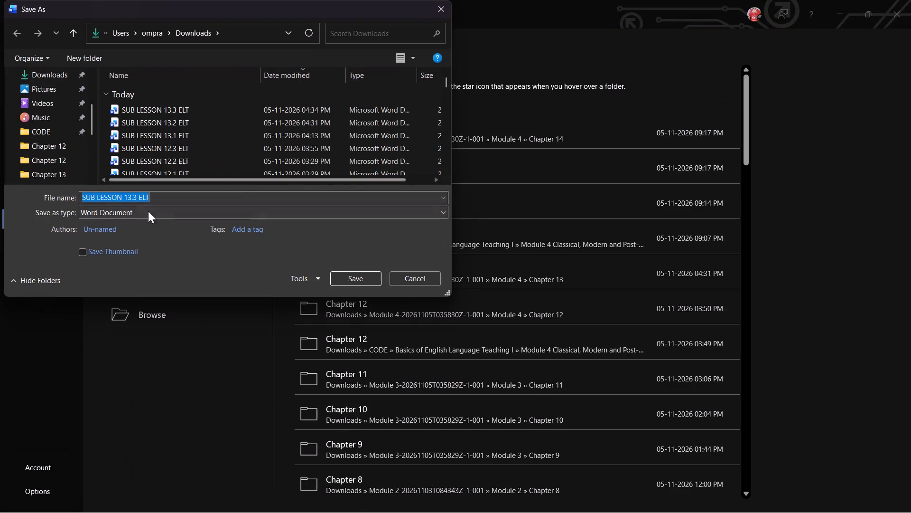
pyautogui.click(136, 197)
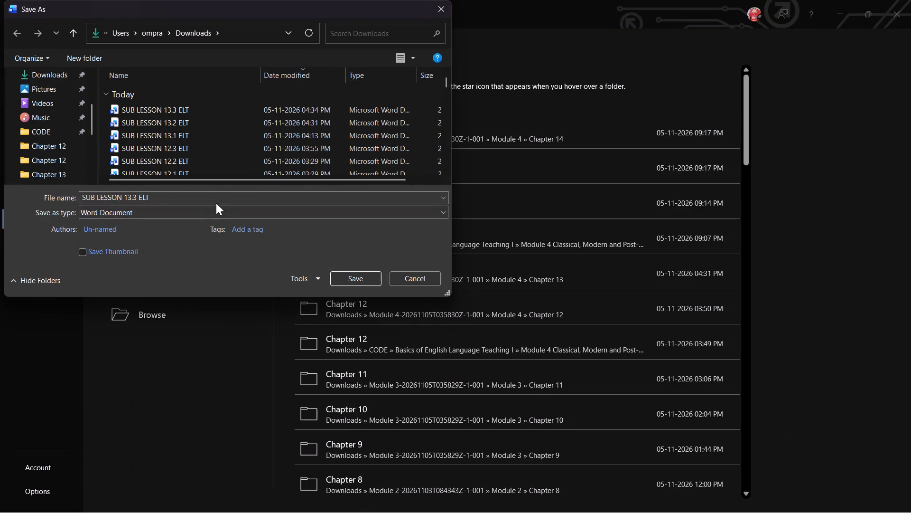
pyautogui.press('BackSpace')
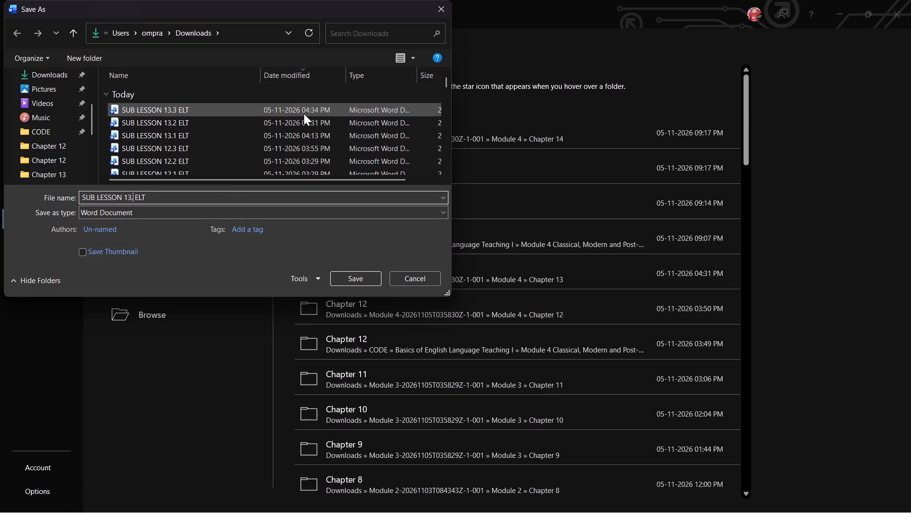
pyautogui.press('BackSpace')
pyautogui.press('BackSpace')
pyautogui.write('4.1')
pyautogui.press('Return')
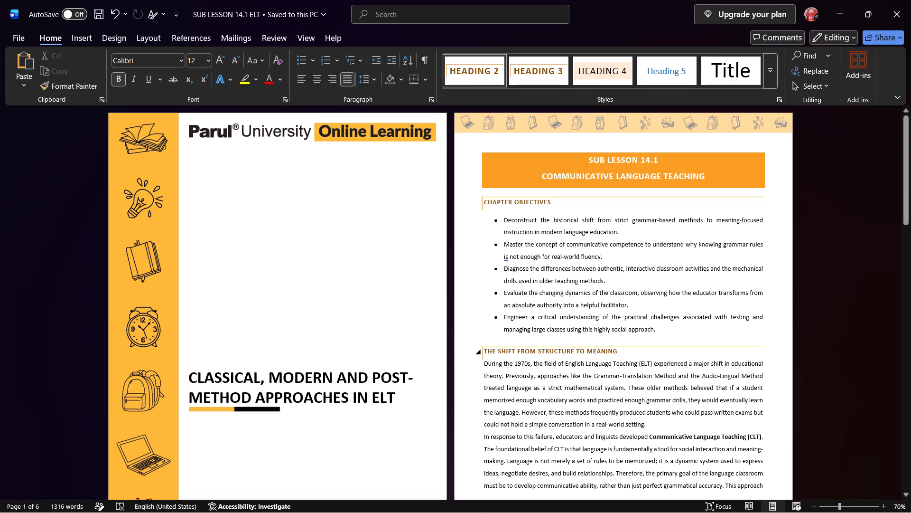
# In File Explorer, copy SUB LESSON 14.1 ELT from Downloads into the empty Chapter 14 folder under Module 4 Classical, Modern and Post-Method Approaches in ELT.
pyautogui.click(565, 504)
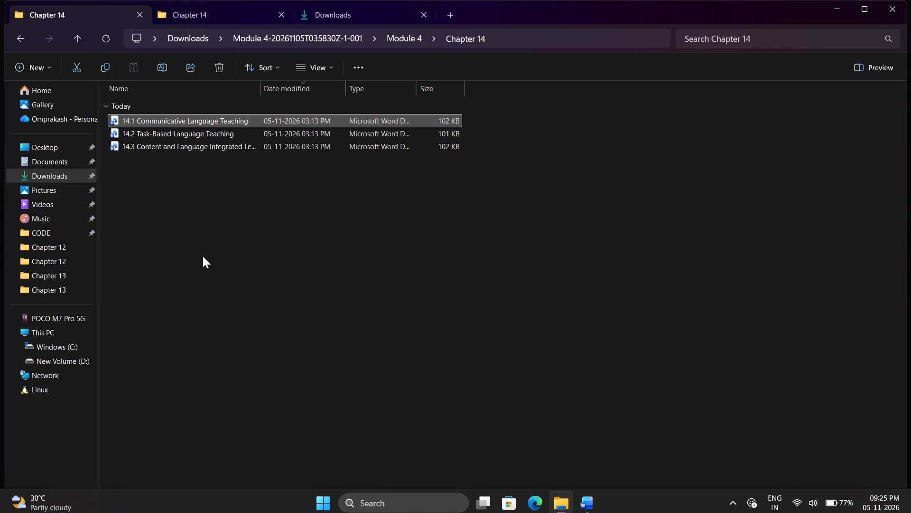
pyautogui.click(326, 14)
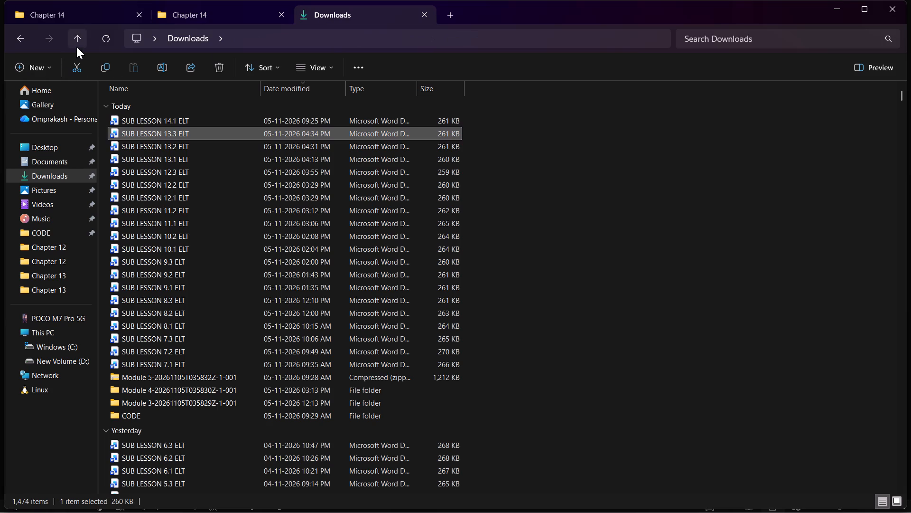
pyautogui.click(102, 42)
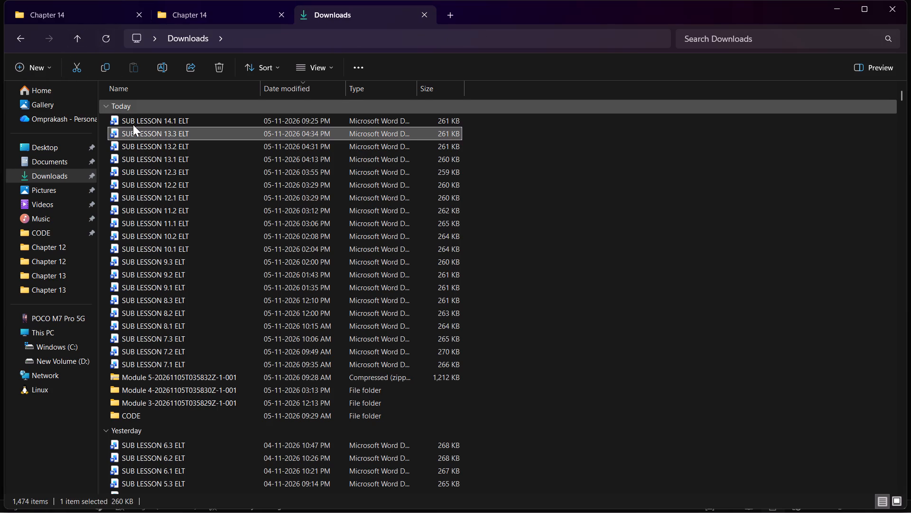
pyautogui.click(133, 124)
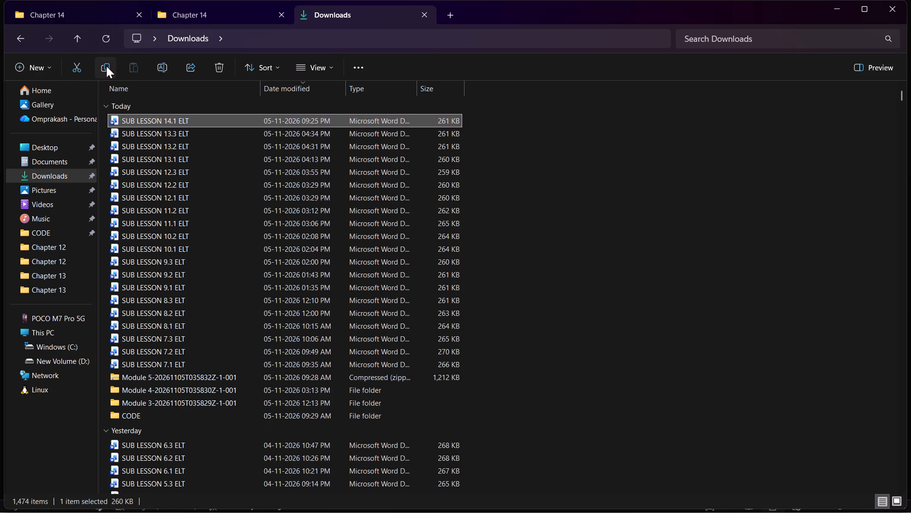
pyautogui.click(106, 66)
pyautogui.click(191, 10)
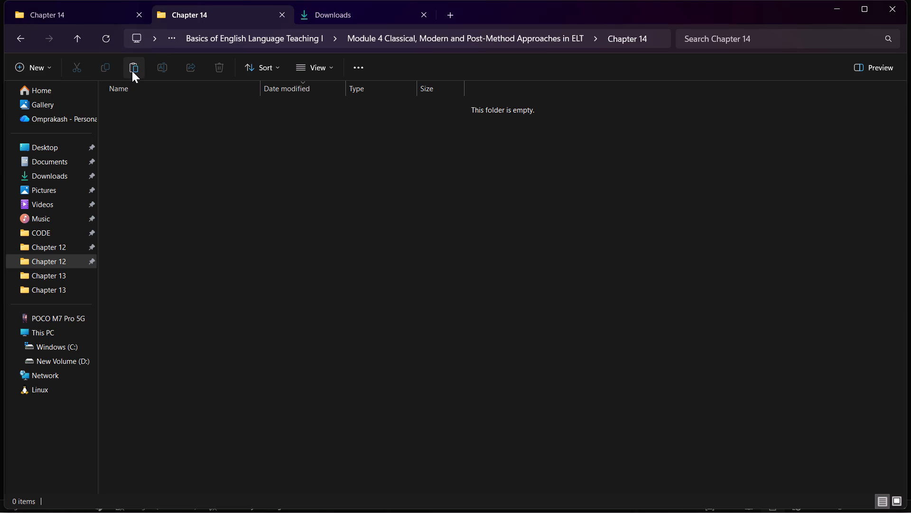
pyautogui.click(132, 71)
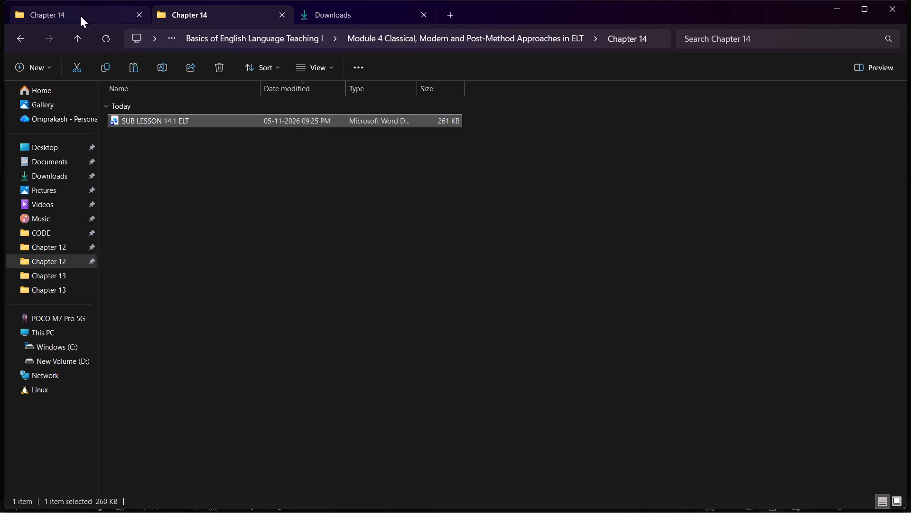
# Open 14.2 Task-Based Language Teaching from the source Chapter 14 folder, close the 14.1 Communicative Language Teaching source document, and enable editing in 14.2.
pyautogui.click(80, 16)
pyautogui.doubleClick(140, 130)
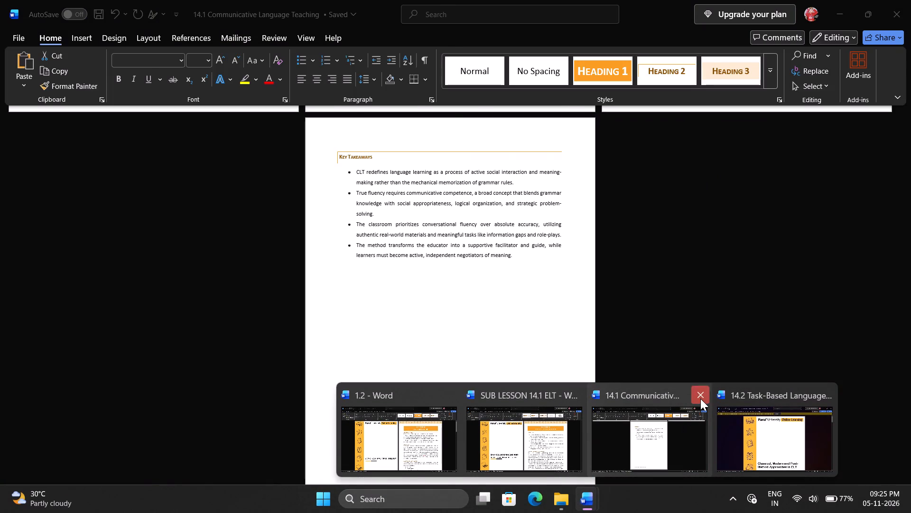
pyautogui.click(700, 398)
pyautogui.click(688, 428)
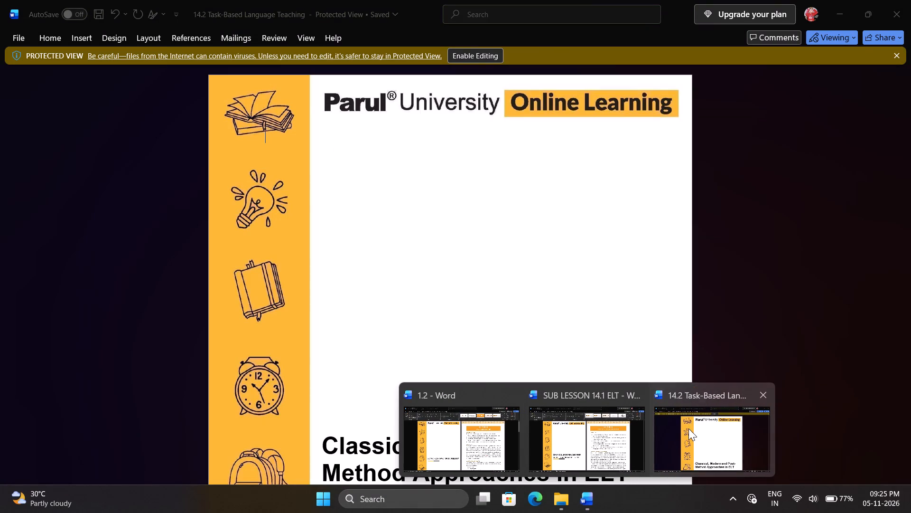
pyautogui.click(473, 56)
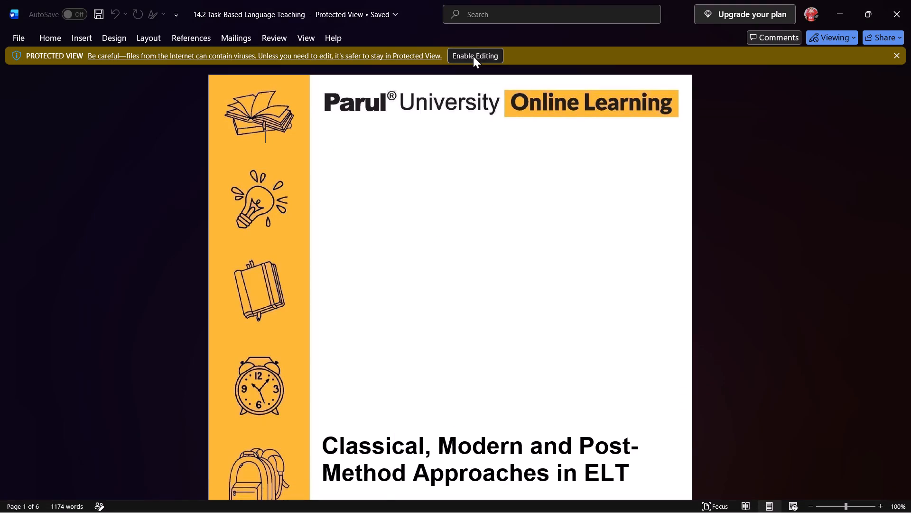
pyautogui.keyDown('ctrl'); pyautogui.scroll(-5, 465, 145); pyautogui.keyUp('ctrl')
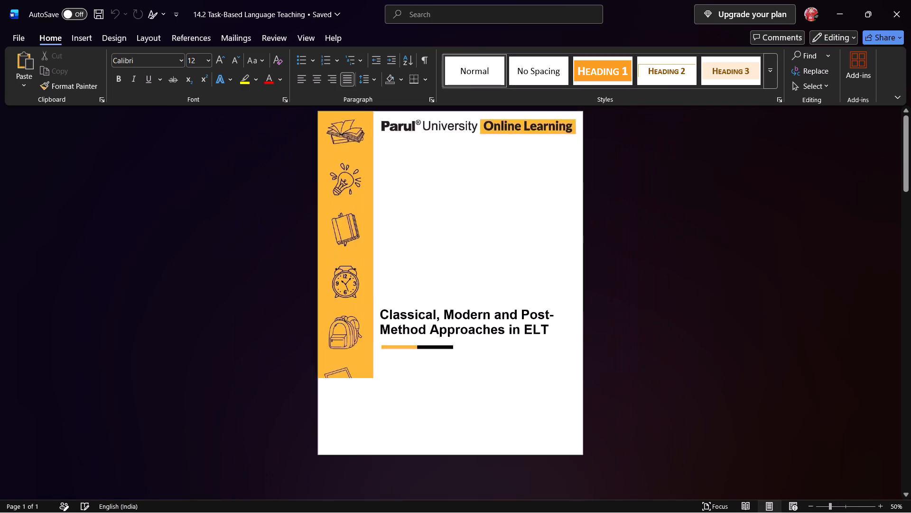
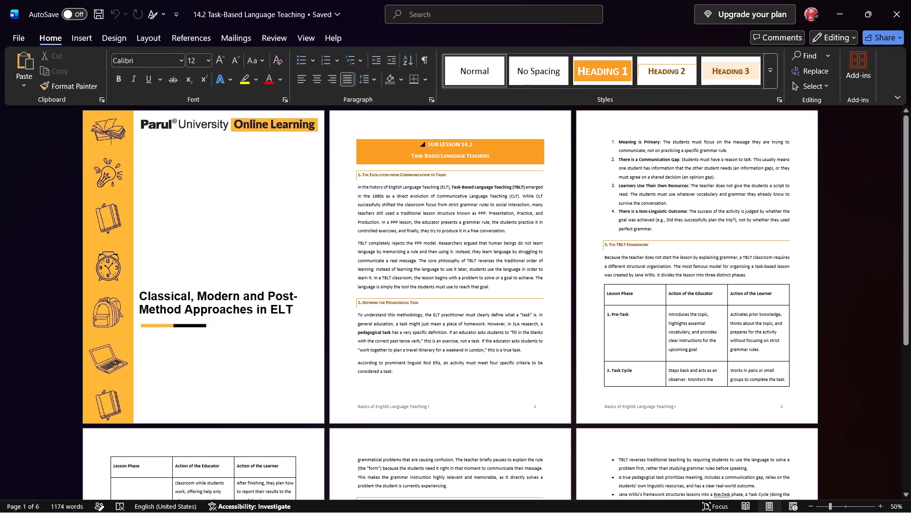
# Copy all lesson text in 14.2 Task-Based Language Teaching, from the SUB LESSON 14.2 title through the last Key Takeaways bullet.
pyautogui.moveTo(429, 142); pyautogui.dragTo(558, 329)
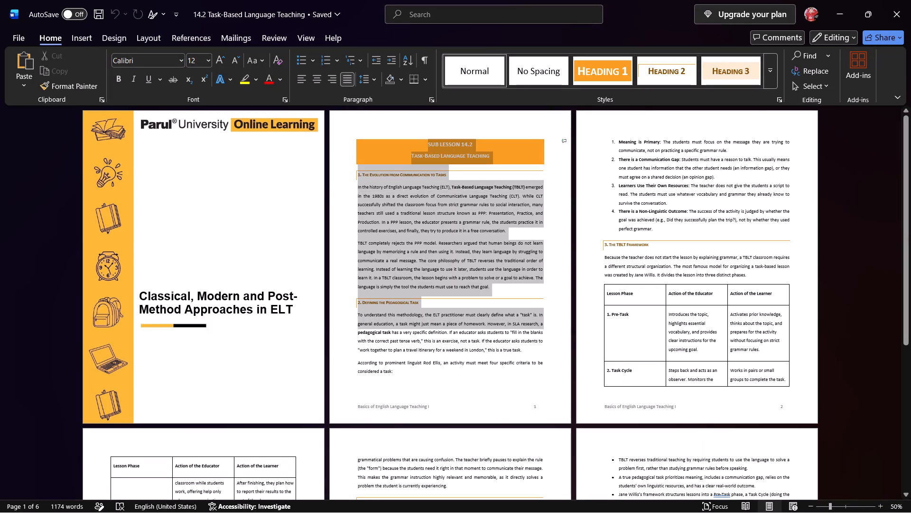
pyautogui.moveTo(558, 329); pyautogui.dragTo(669, 502)
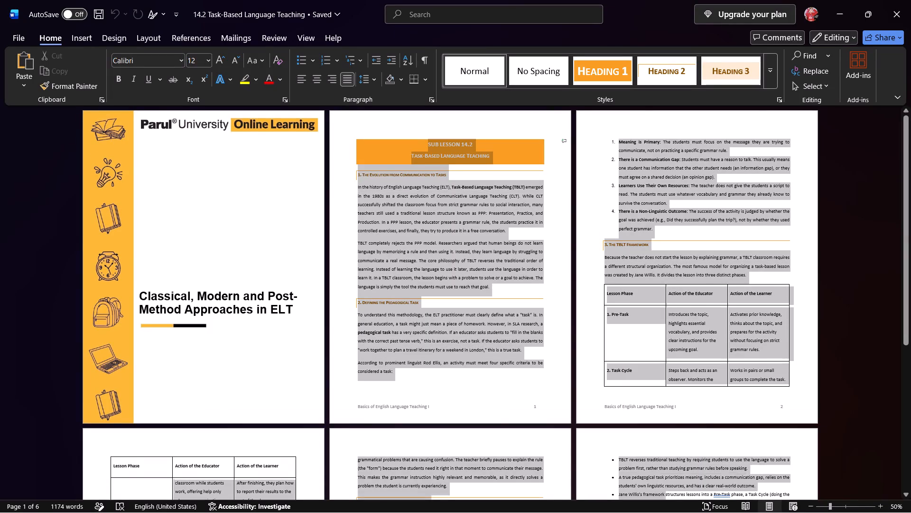
pyautogui.moveTo(669, 502); pyautogui.dragTo(820, 463)
pyautogui.hotkey('ctrl', 'c')
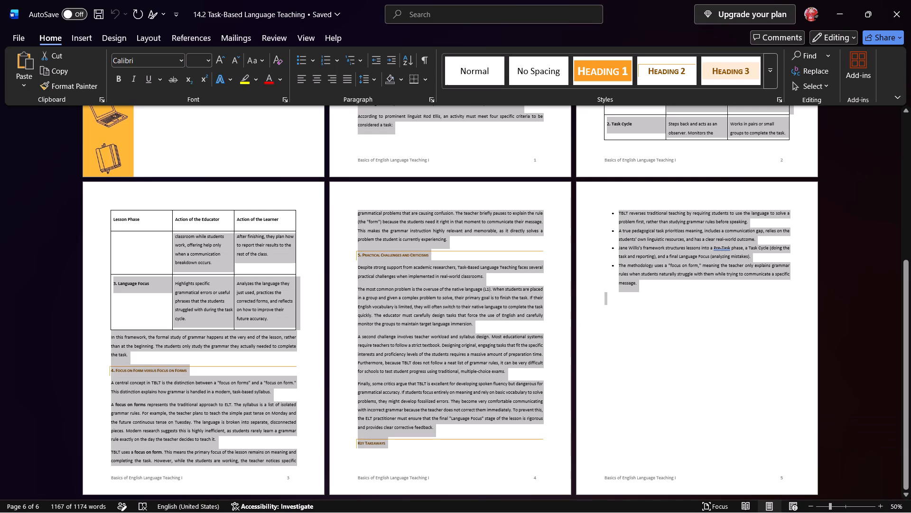
# In the SUB LESSON 14.1 ELT document, replace all lesson content after the cover page with the copied 14.2 text.
pyautogui.hotkey('alt', 'Tab')
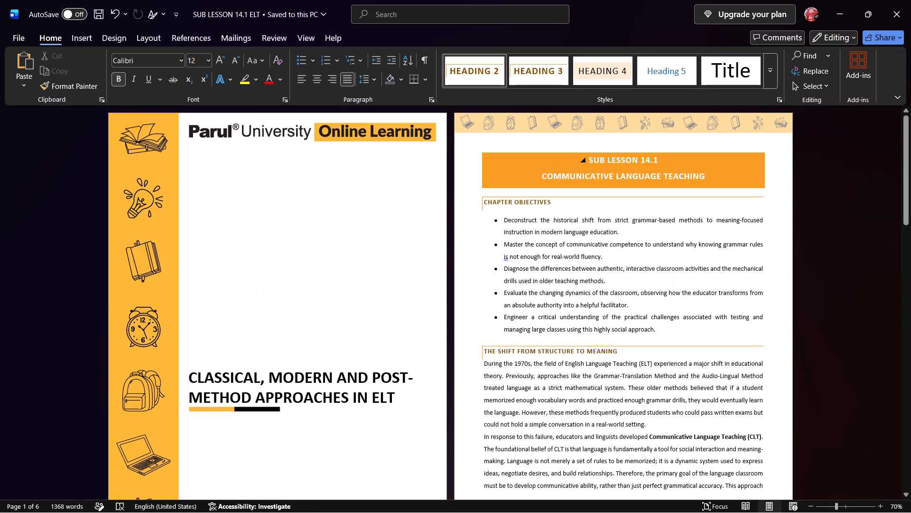
pyautogui.moveTo(589, 159); pyautogui.dragTo(595, 162)
pyautogui.moveTo(595, 162); pyautogui.dragTo(826, 506)
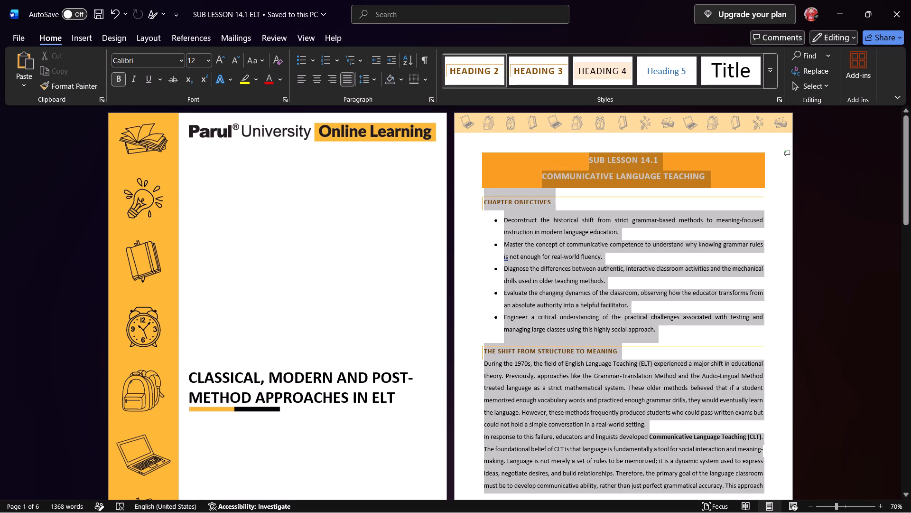
pyautogui.moveTo(826, 506); pyautogui.dragTo(826, 512)
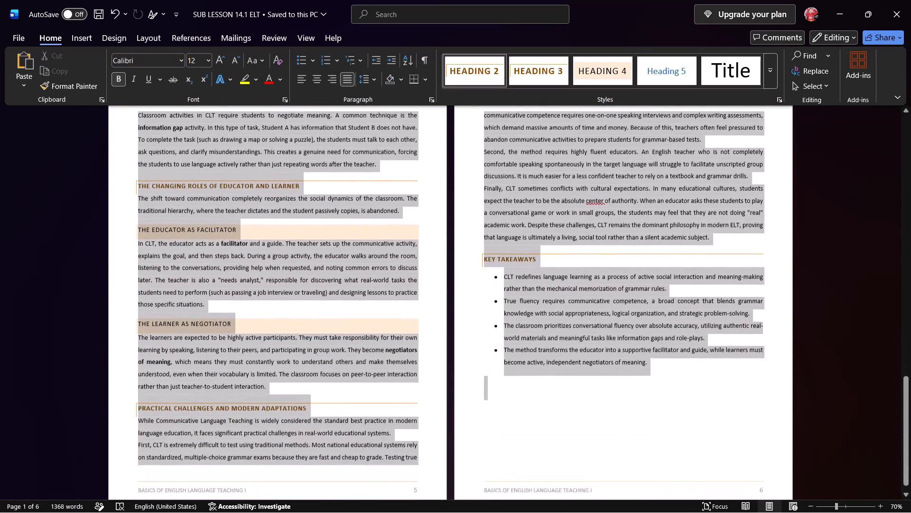
pyautogui.moveTo(826, 512); pyautogui.dragTo(830, 512)
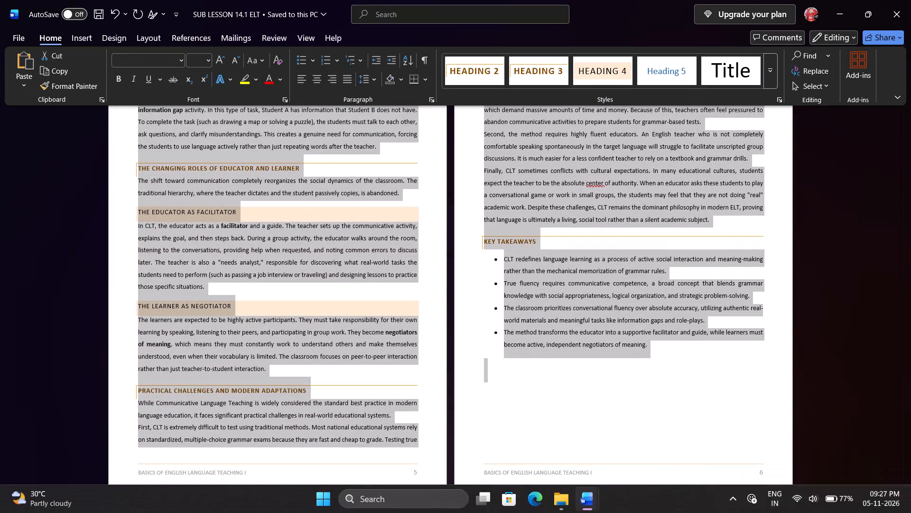
pyautogui.hotkey('ctrl', 'v')
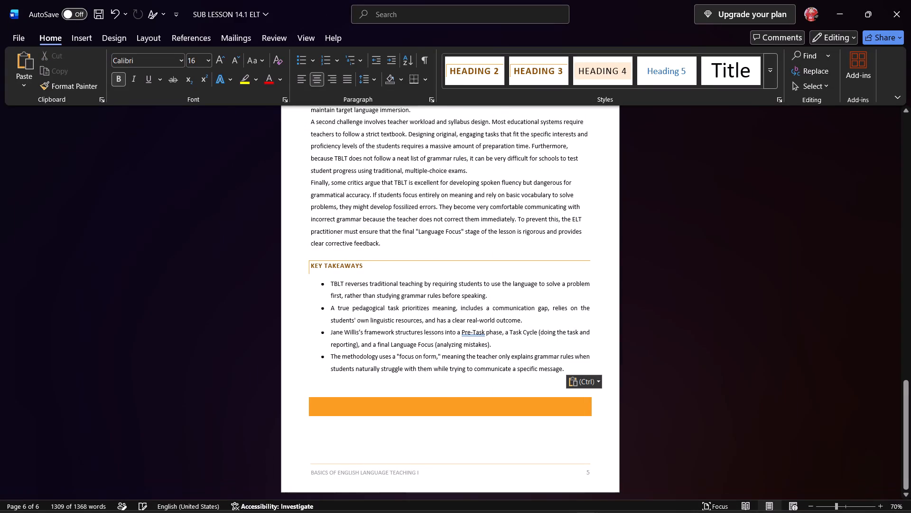
# Apply the Normal style to the empty orange-banded paragraph after the Key Takeaways list.
pyautogui.click(770, 82)
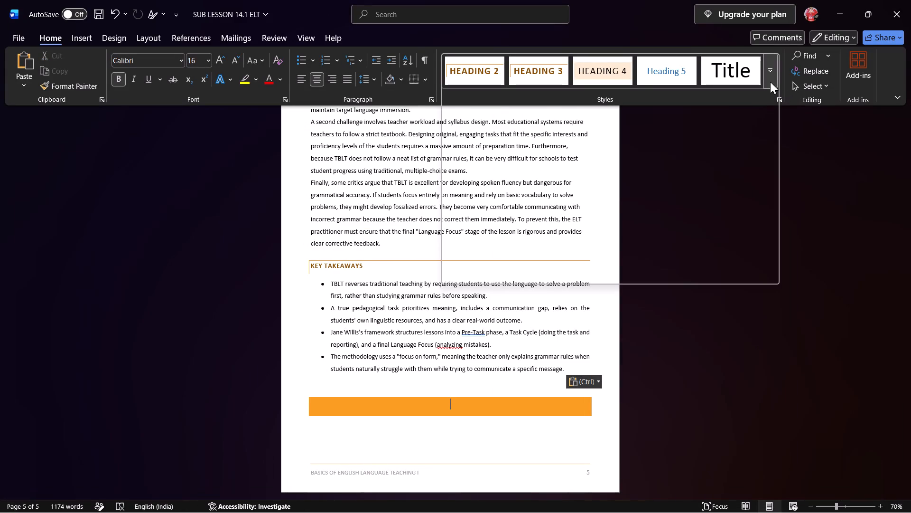
pyautogui.click(551, 68)
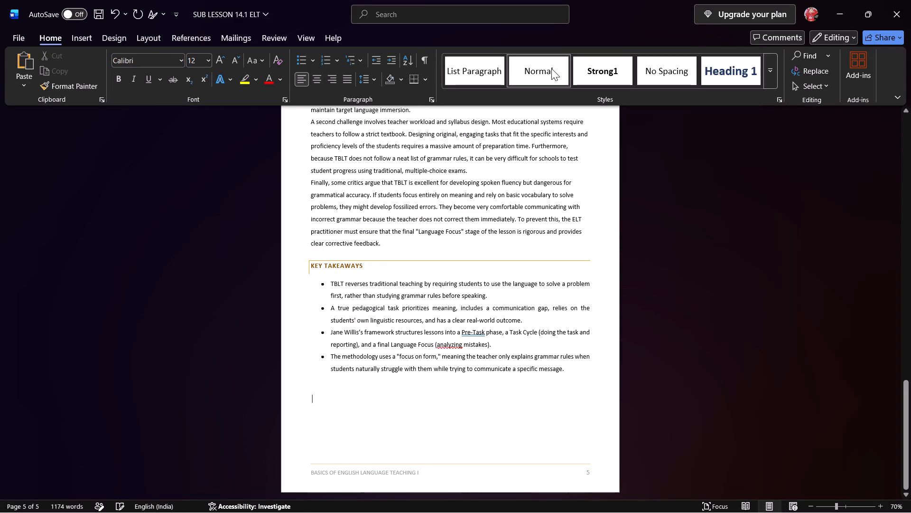
# Copy the orange title formatting from the 1.2 template with Format Painter onto the SUB LESSON 14.2 Task-Based Language Teaching title lines.
pyautogui.scroll(17, 626, 250)
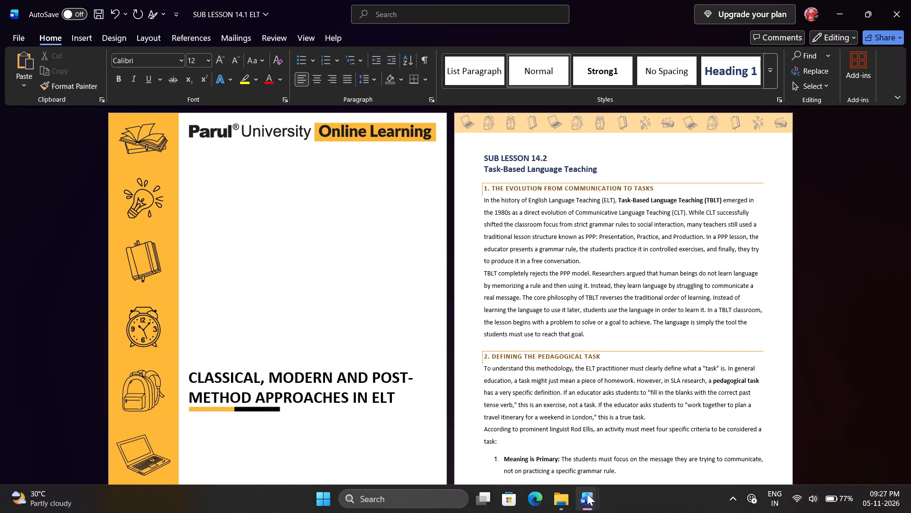
pyautogui.click(484, 451)
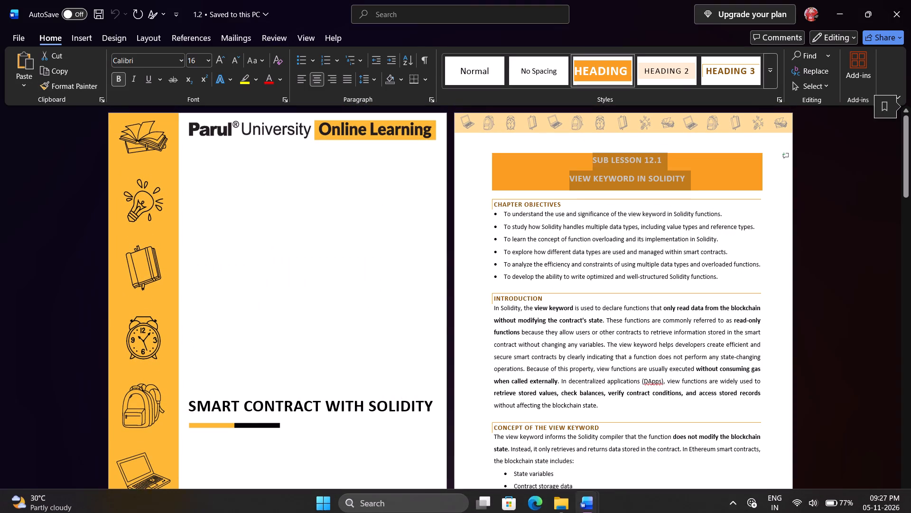
pyautogui.click(85, 85)
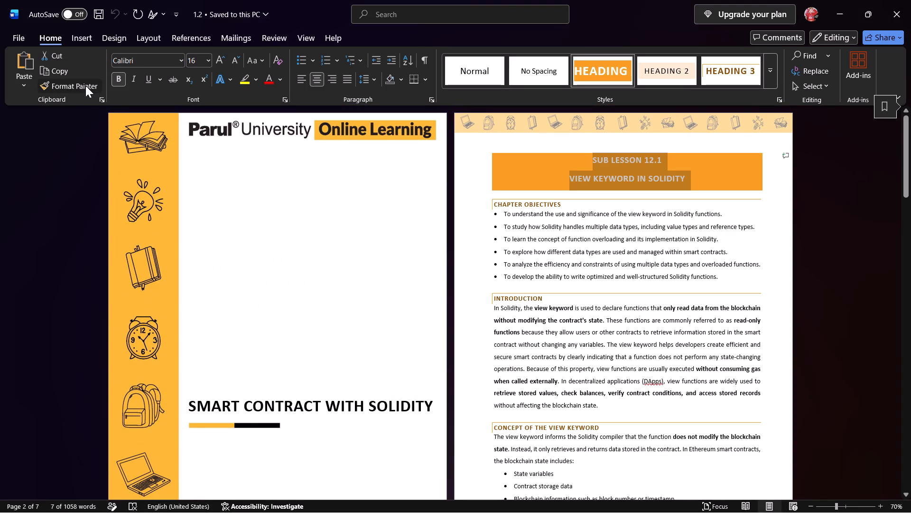
pyautogui.click(85, 85)
pyautogui.hotkey('alt', 'Tab')
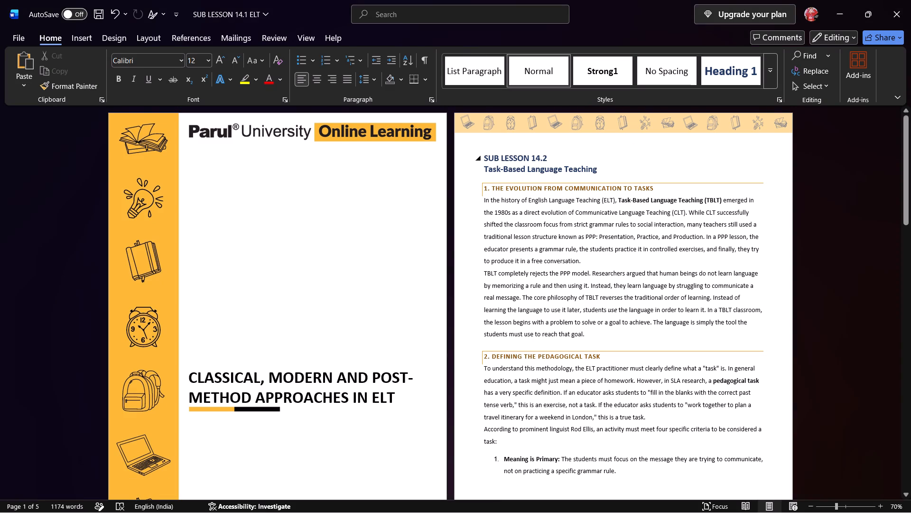
pyautogui.hotkey('alt', 'Tab')
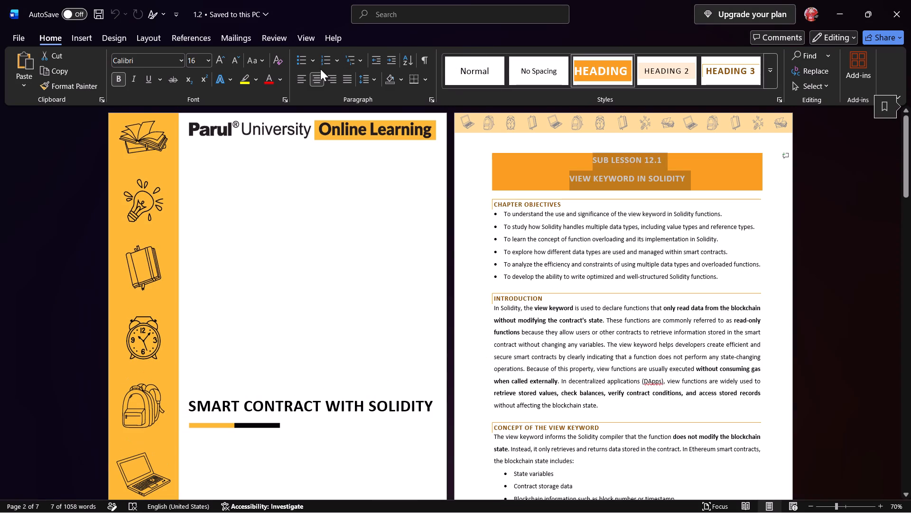
pyautogui.click(54, 88)
pyautogui.hotkey('alt', 'Tab')
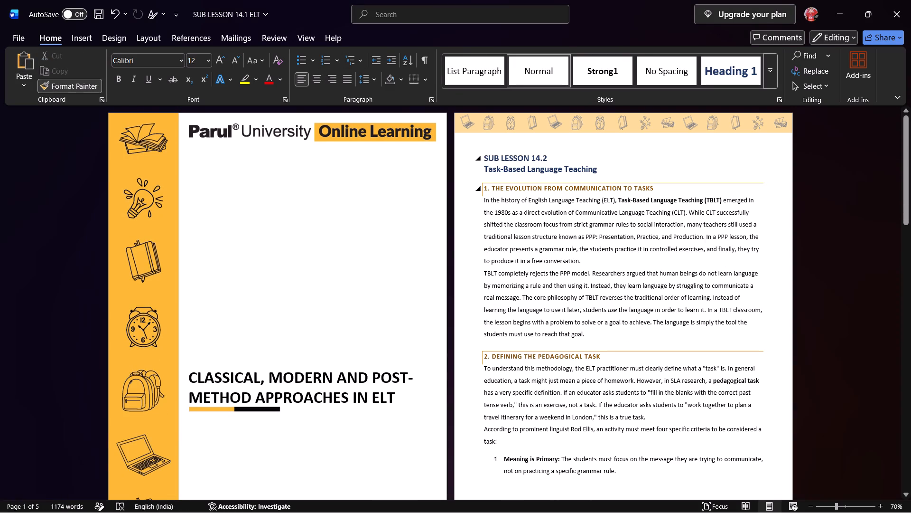
pyautogui.moveTo(612, 171); pyautogui.dragTo(488, 154)
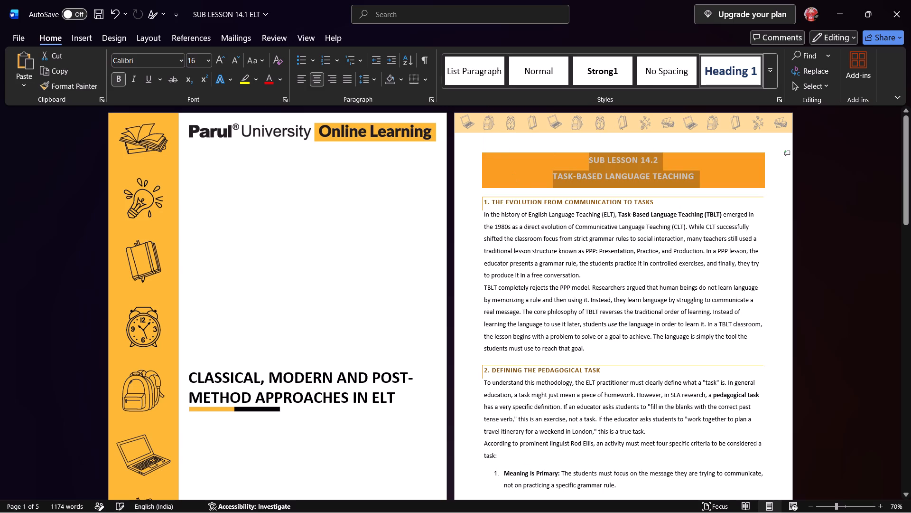
# Remove the number from the heading 1. The Evolution from Communication to Tasks.
pyautogui.click(492, 200)
pyautogui.press('BackSpace')
pyautogui.press('BackSpace')
pyautogui.press('BackSpace')
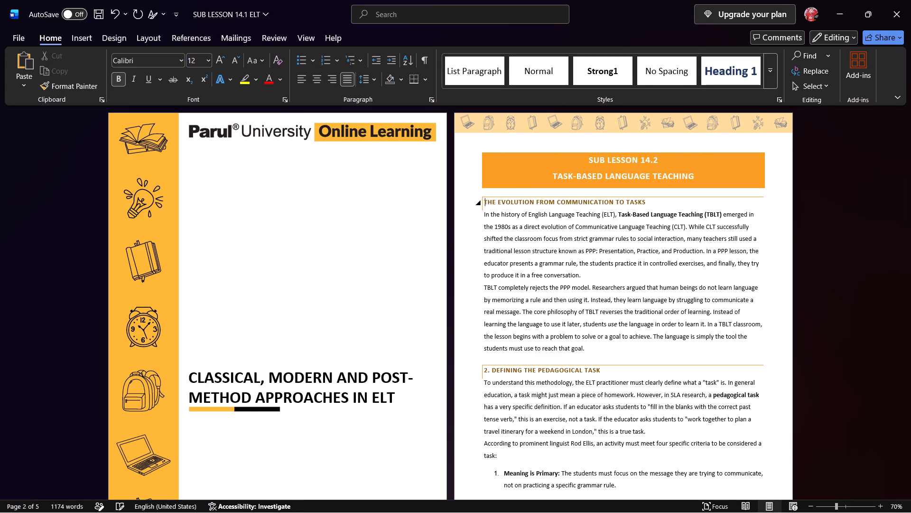
# Remove the number from the heading 2. Defining the Pedagogical Task.
pyautogui.press('Down')
pyautogui.press('Down')
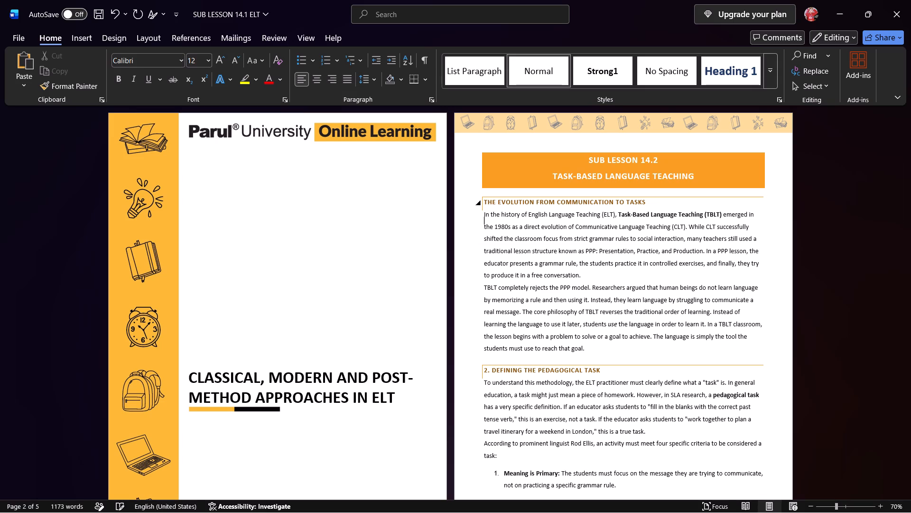
pyautogui.press('Down')
pyautogui.press('Down')
pyautogui.press('Down')
pyautogui.press('Down')
pyautogui.press('BackSpace')
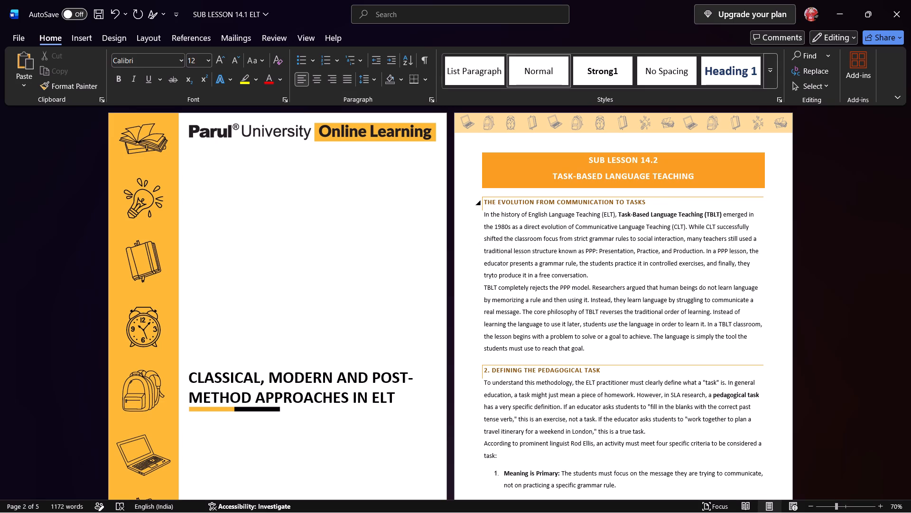
pyautogui.hotkey('ctrl', 'z')
pyautogui.press('Down')
pyautogui.press('Down')
pyautogui.press('Down')
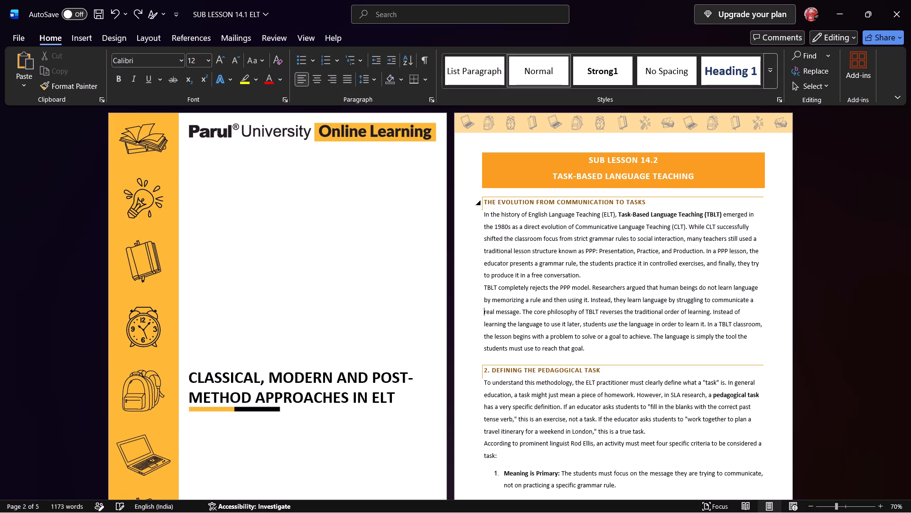
pyautogui.press('Down')
pyautogui.press('Down')
pyautogui.press('Down')
pyautogui.press('Down')
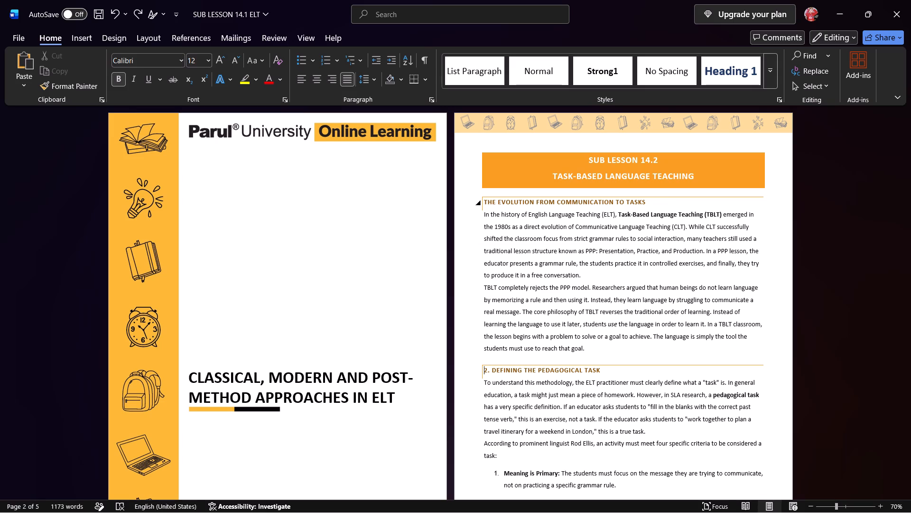
pyautogui.press('Delete')
pyautogui.press('Delete')
pyautogui.press('Delete')
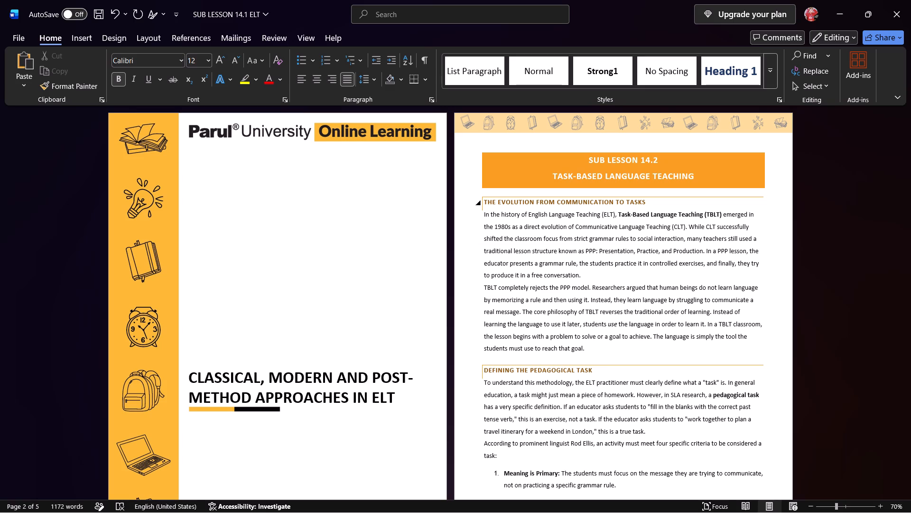
# In the TBLT Framework table, widen the Action of the Learner column to the page margin and narrow the Lesson Phase column.
pyautogui.press('Down')
pyautogui.press('Down')
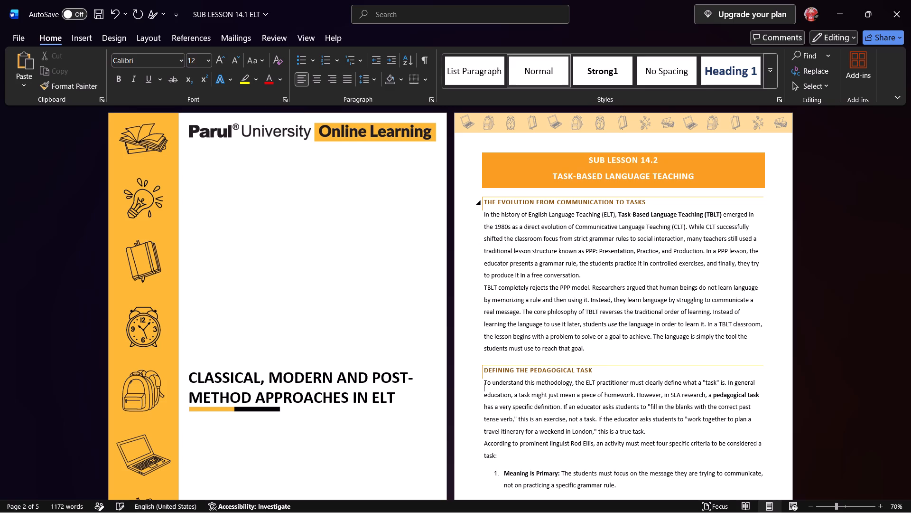
pyautogui.press('Down')
pyautogui.press('Down')
pyautogui.scroll(-2, 492, 200)
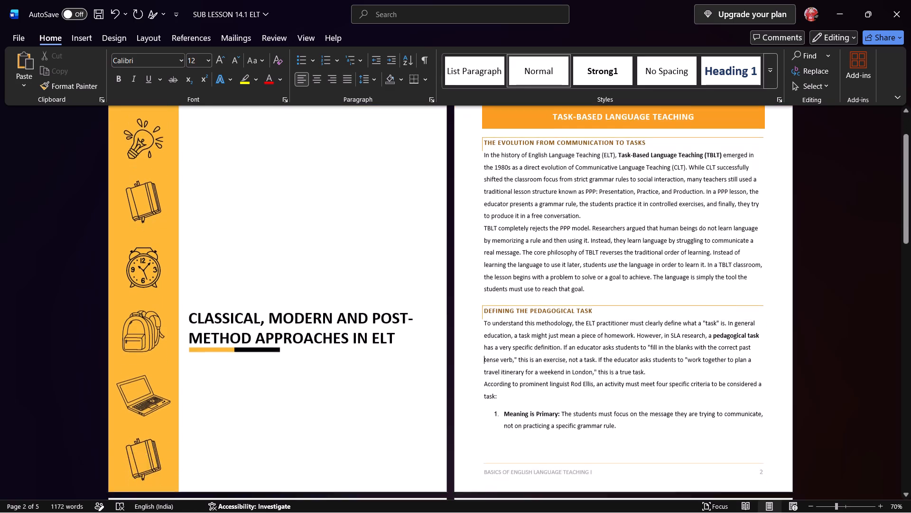
pyautogui.scroll(-5, 492, 200)
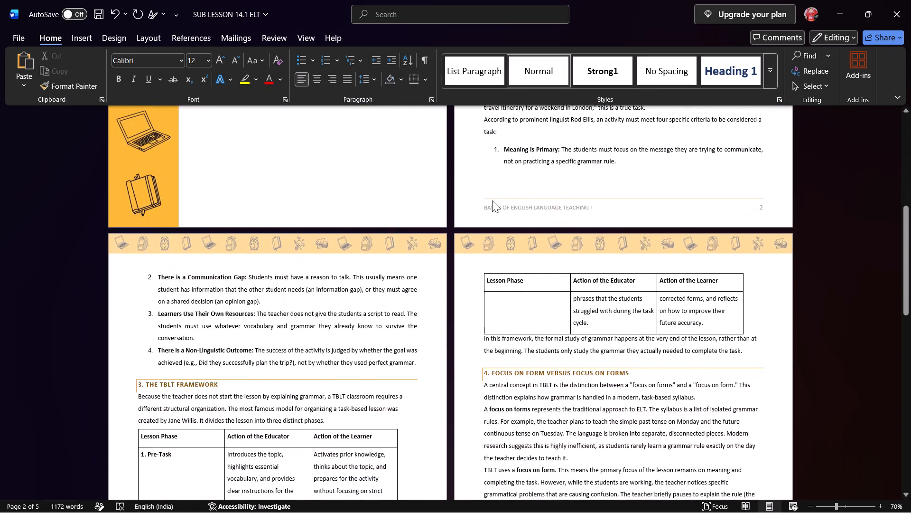
pyautogui.scroll(-4, 492, 200)
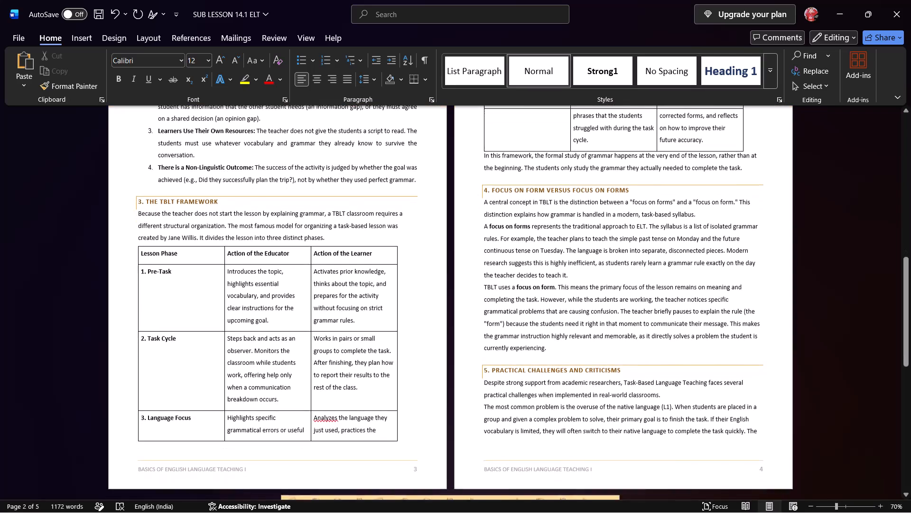
pyautogui.scroll(-1, 492, 200)
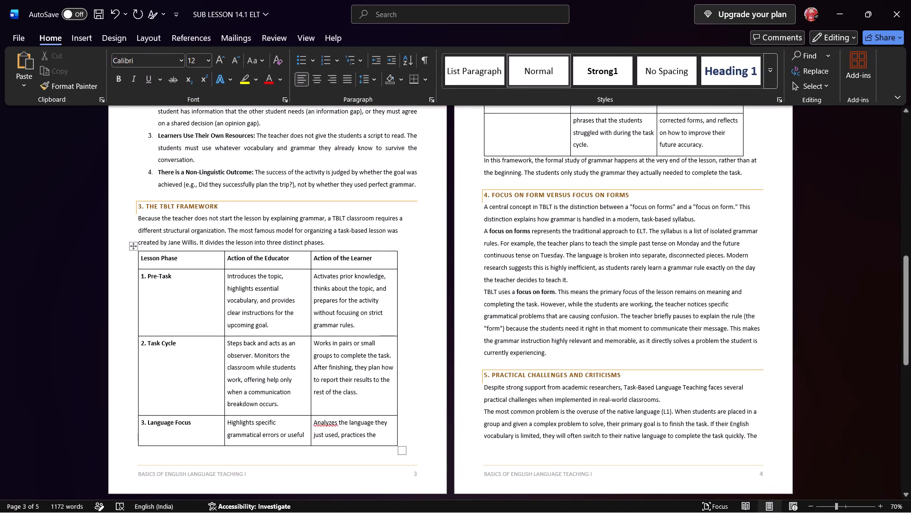
pyautogui.moveTo(396, 284); pyautogui.dragTo(411, 286)
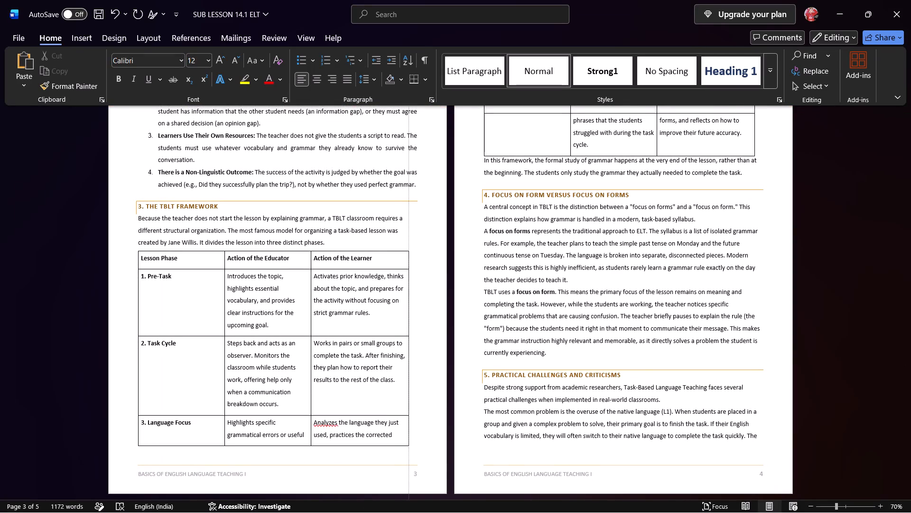
pyautogui.moveTo(411, 286); pyautogui.dragTo(420, 286)
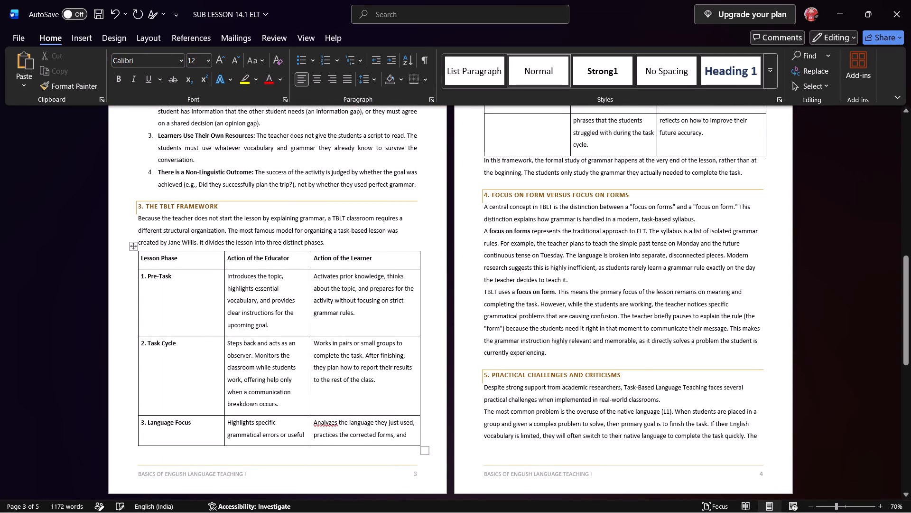
pyautogui.moveTo(224, 295); pyautogui.dragTo(200, 296)
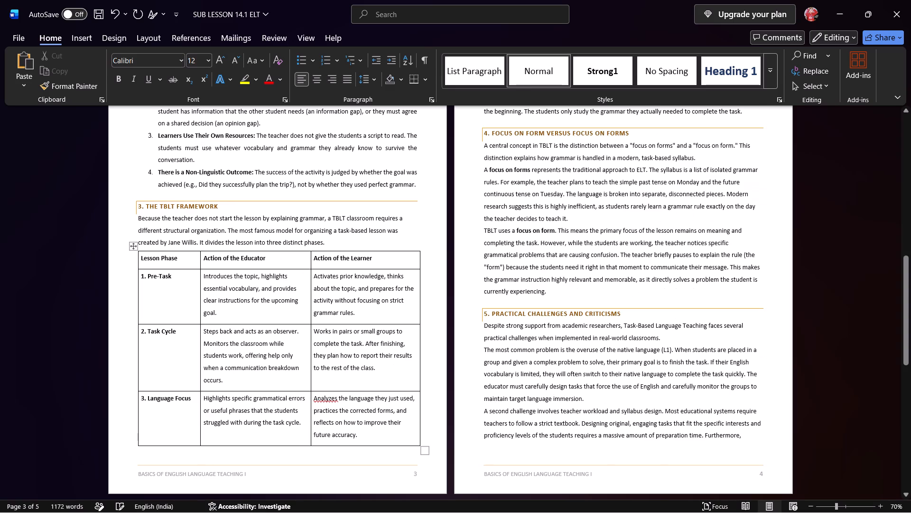
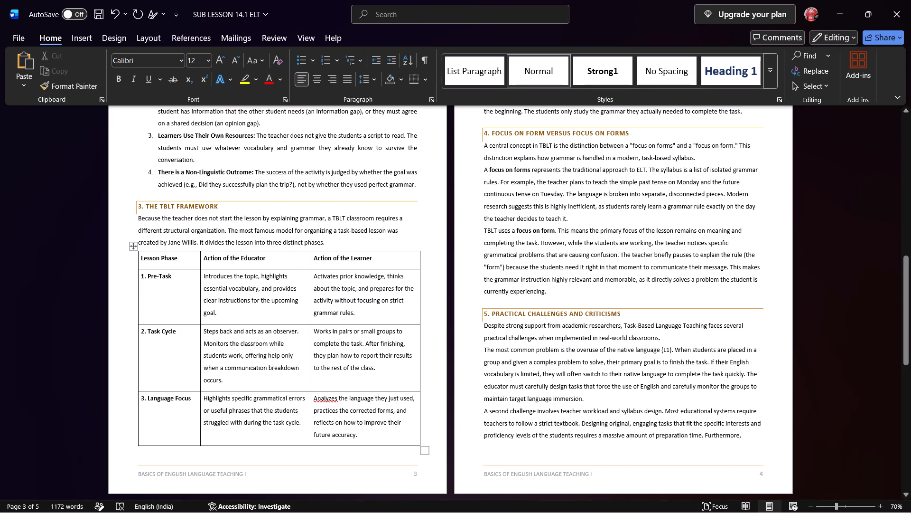
# Remove the number from the heading 3. The TBLT Framework.
pyautogui.scroll(4, 408, 324)
pyautogui.scroll(-1, 408, 324)
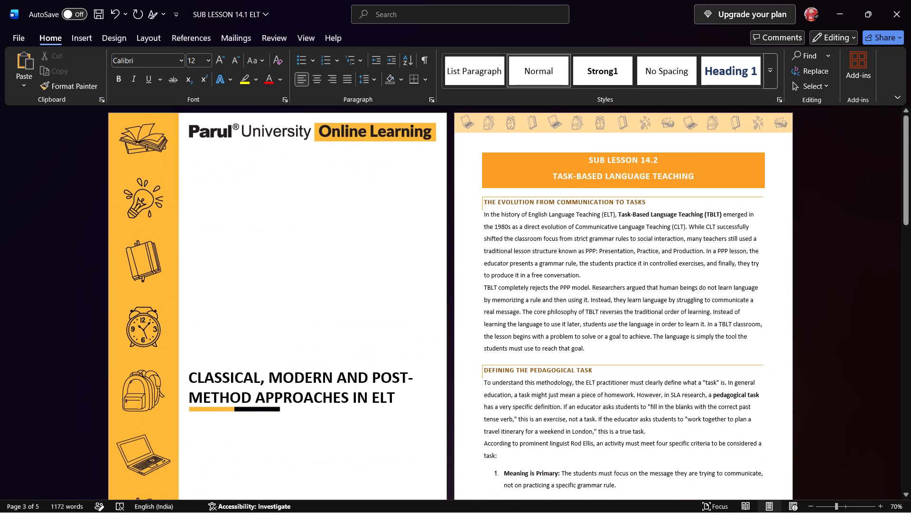
pyautogui.scroll(-2, 408, 324)
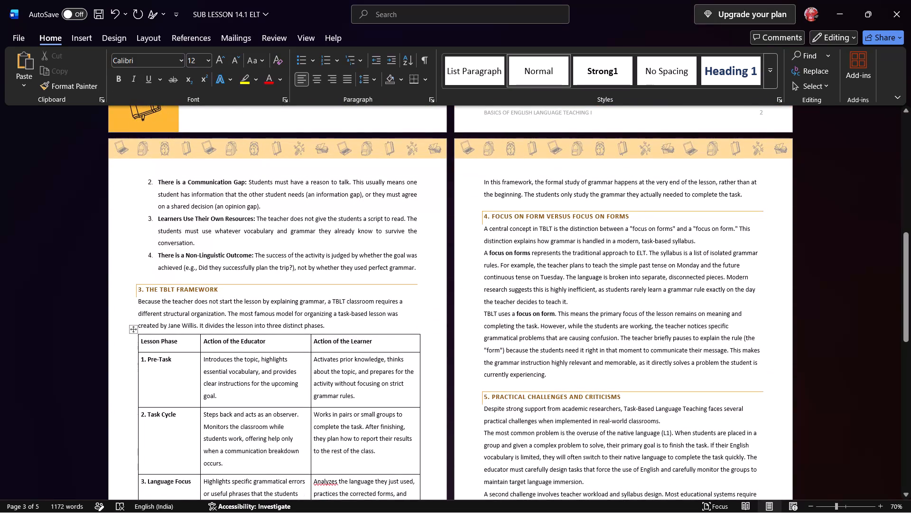
pyautogui.click(145, 289)
pyautogui.press('BackSpace')
pyautogui.press('BackSpace')
pyautogui.press('BackSpace')
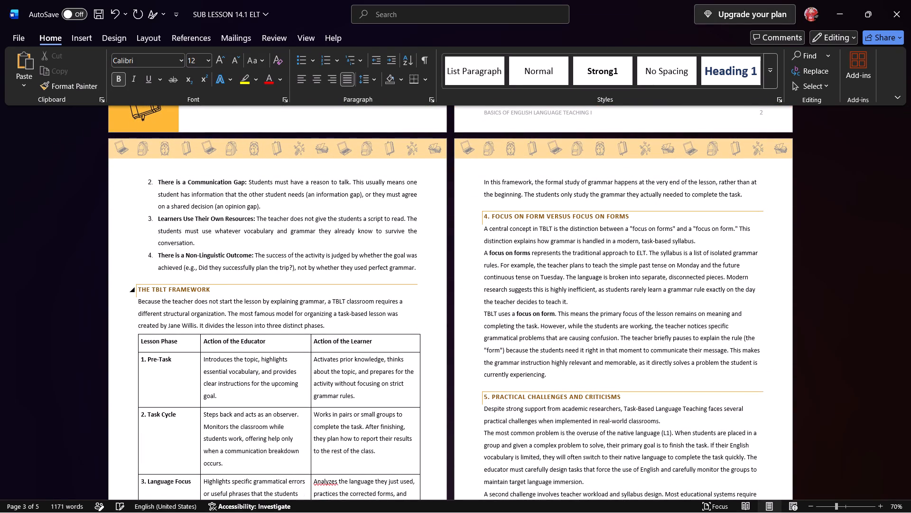
# Remove the number from the heading 4. Focus on Form Versus Focus on Forms.
pyautogui.click(491, 217)
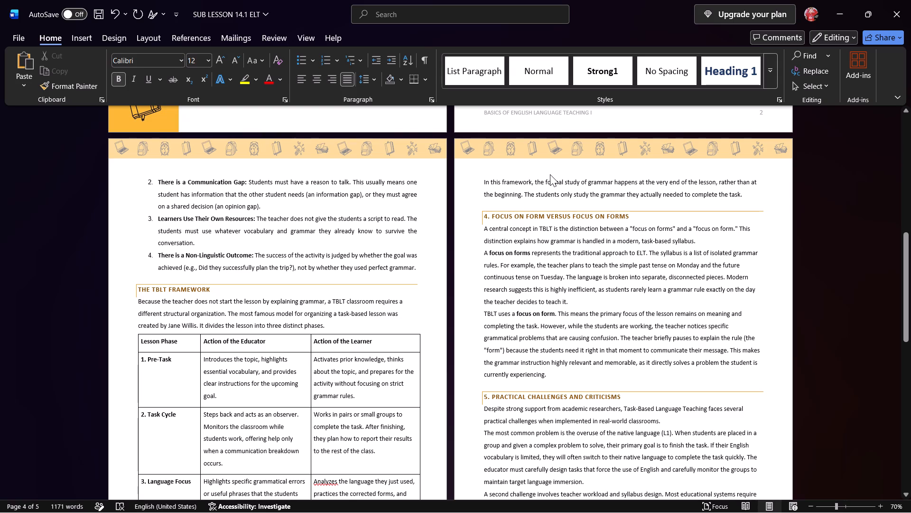
pyautogui.press('Delete')
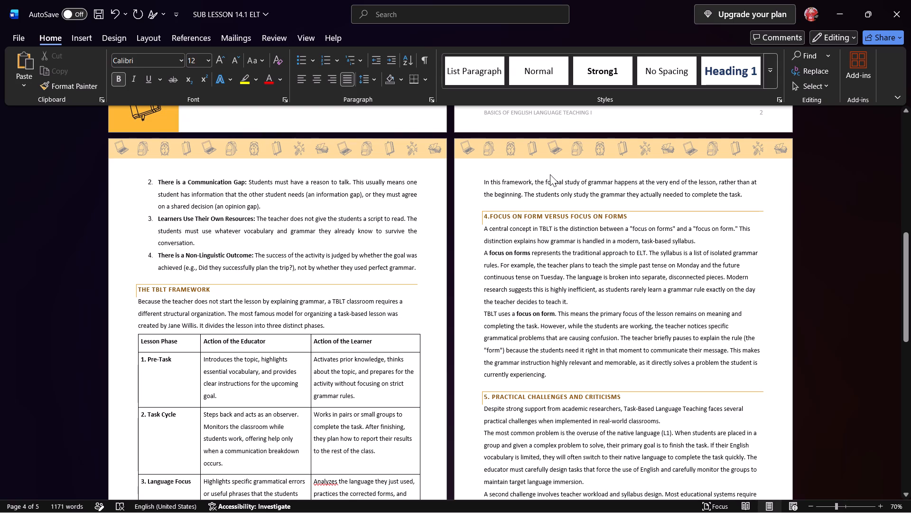
pyautogui.press('BackSpace')
pyautogui.press('BackSpace')
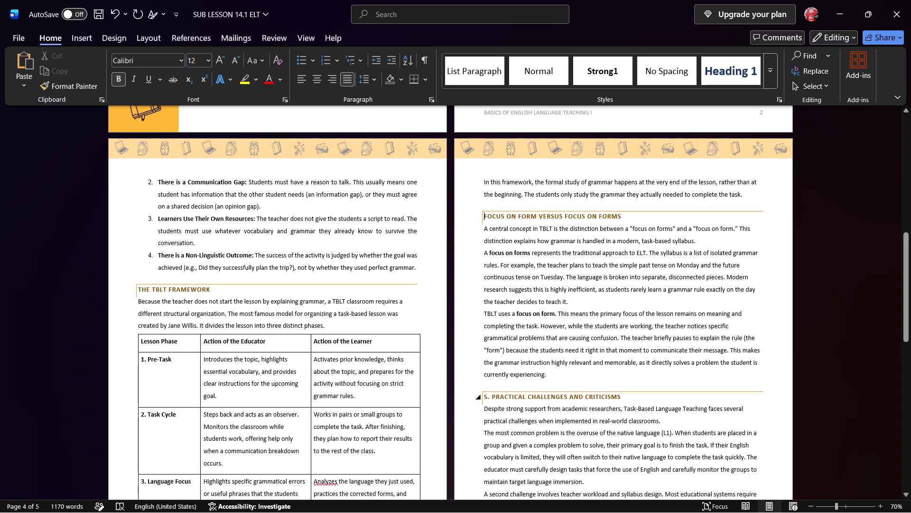
# Remove the number from the heading 5. Practical Challenges and Criticisms.
pyautogui.scroll(-4, 500, 404)
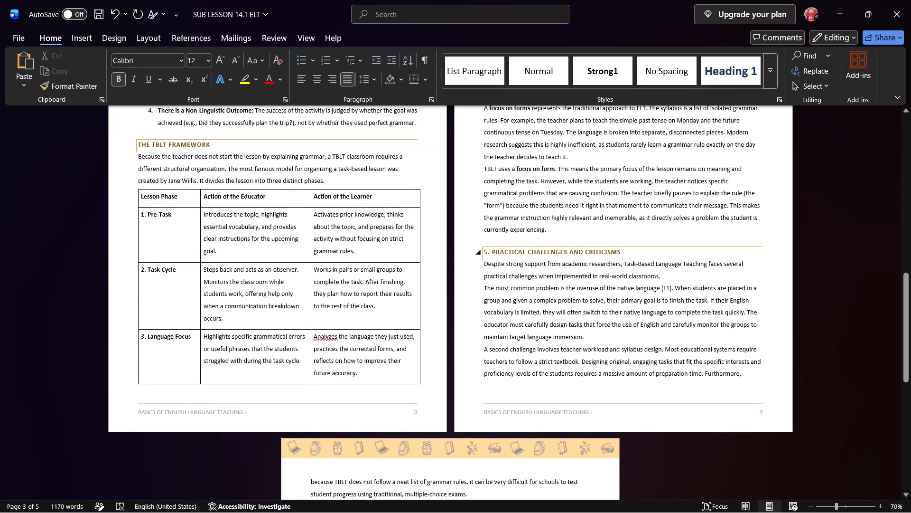
pyautogui.click(492, 251)
pyautogui.press('BackSpace')
pyautogui.press('BackSpace')
pyautogui.press('BackSpace')
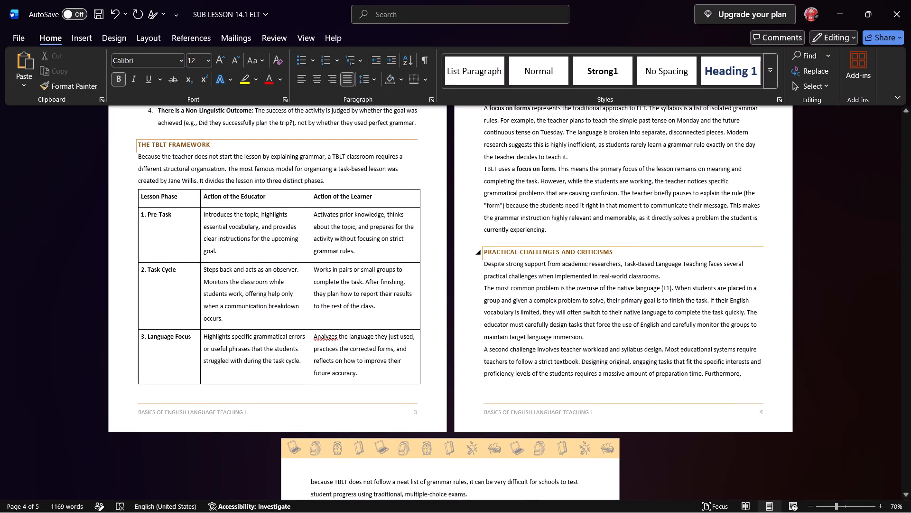
# Justify all the text in the document and apply one line spacing to it.
pyautogui.scroll(-5, 456, 309)
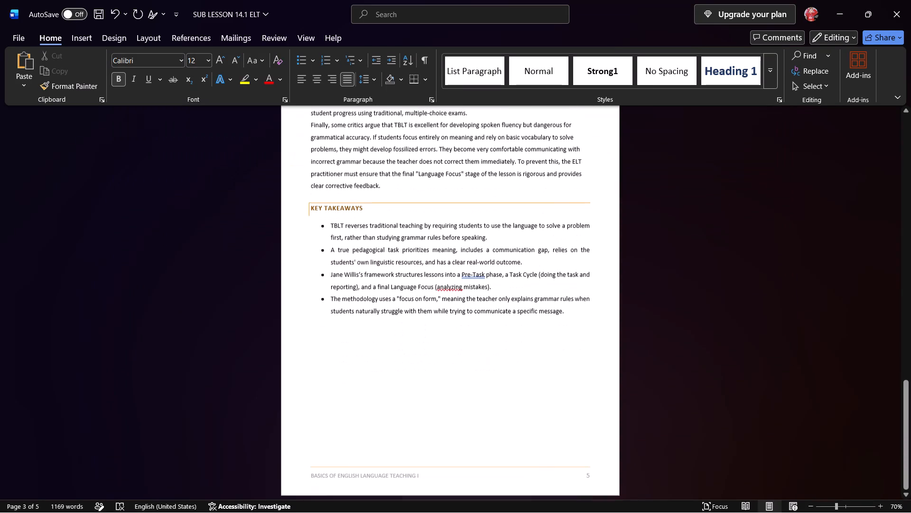
pyautogui.scroll(-1, 456, 309)
pyautogui.scroll(3, 456, 309)
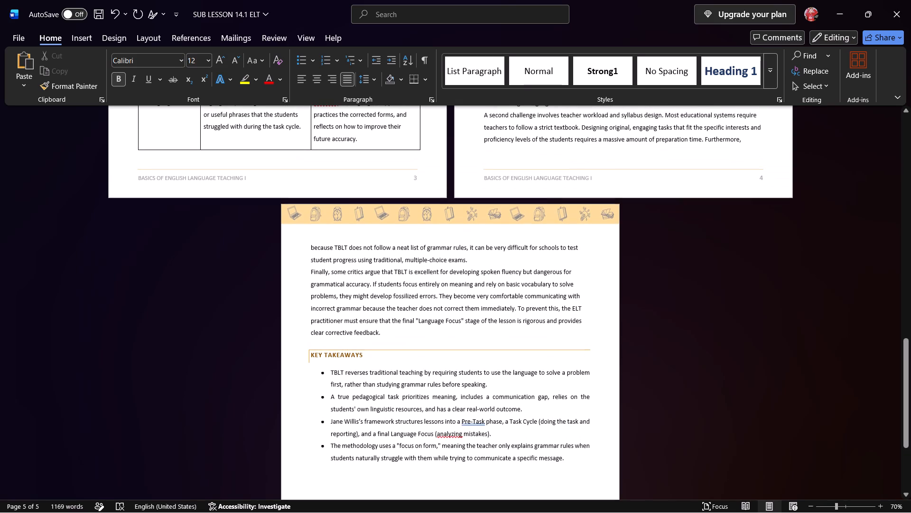
pyautogui.hotkey('ctrl', 'a')
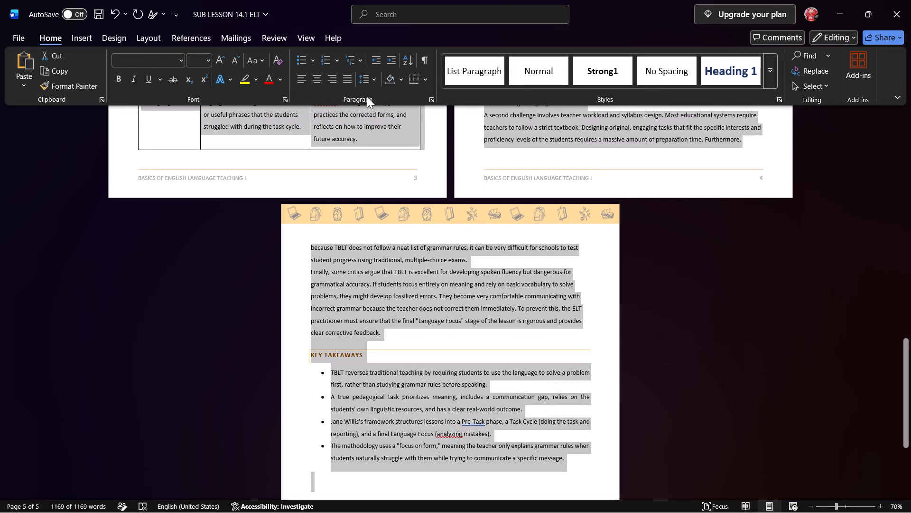
pyautogui.click(351, 76)
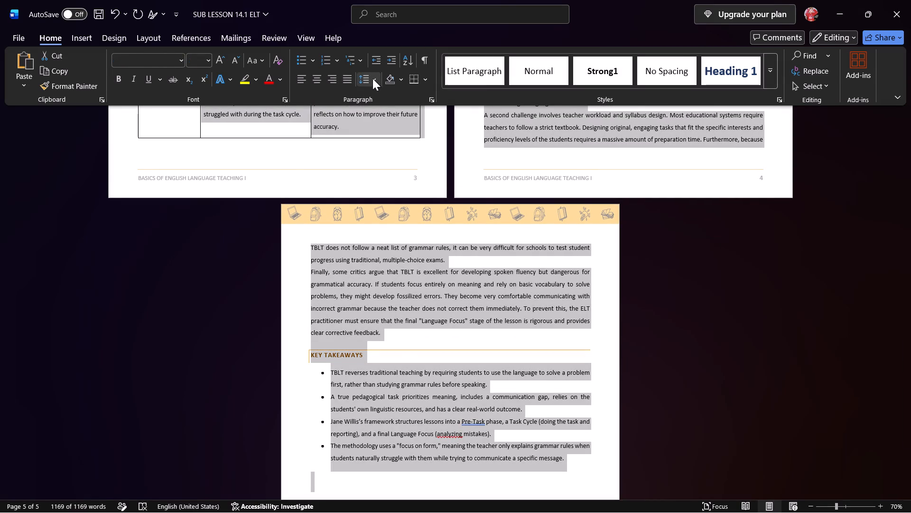
pyautogui.click(372, 78)
pyautogui.click(380, 128)
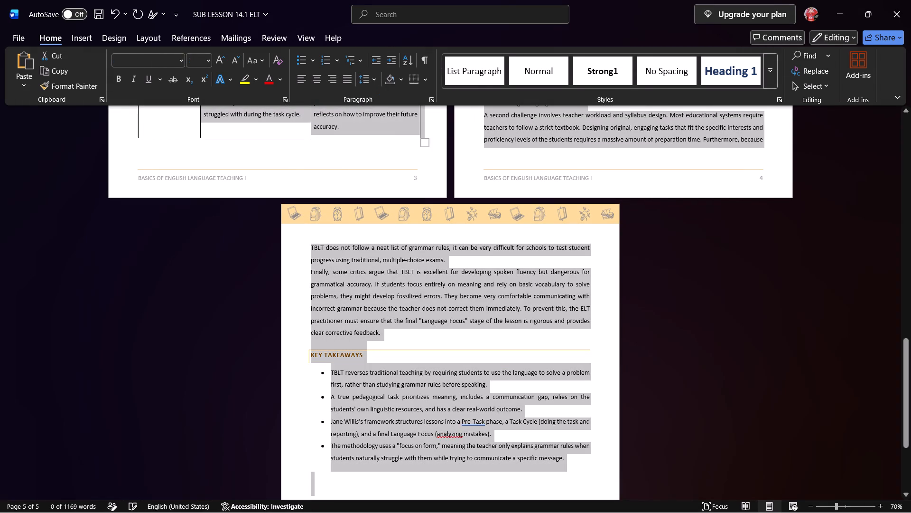
# Centre the two orange title lines SUB LESSON 14.2 and Task-Based Language Teaching.
pyautogui.scroll(2, 400, 277)
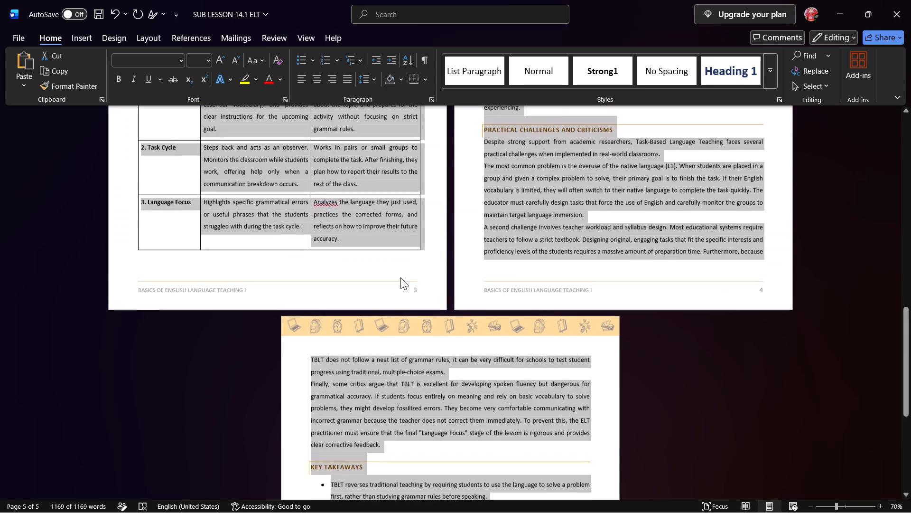
pyautogui.scroll(12, 400, 277)
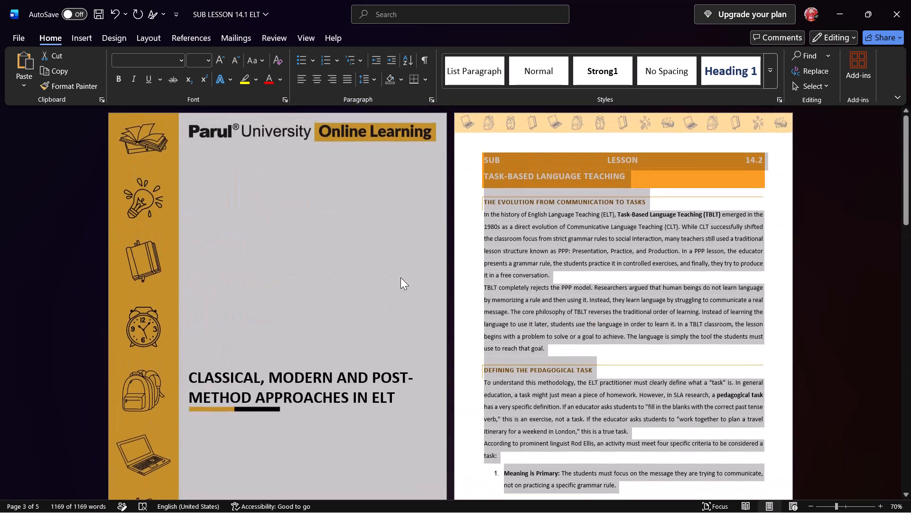
pyautogui.click(549, 229)
pyautogui.moveTo(632, 184); pyautogui.dragTo(473, 156)
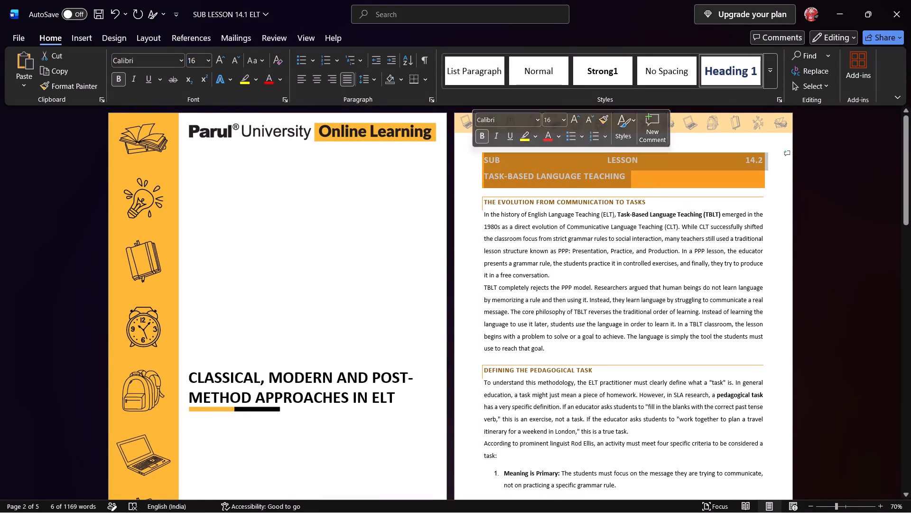
pyautogui.click(317, 80)
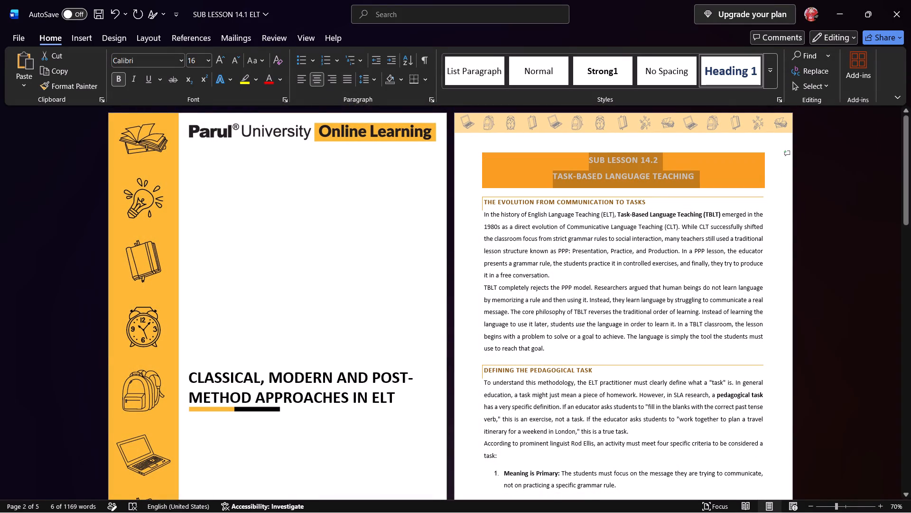
# Save the document as a new Word file named SUB LESSON 14.2 ELT in the Downloads folder.
pyautogui.click(17, 36)
pyautogui.click(55, 221)
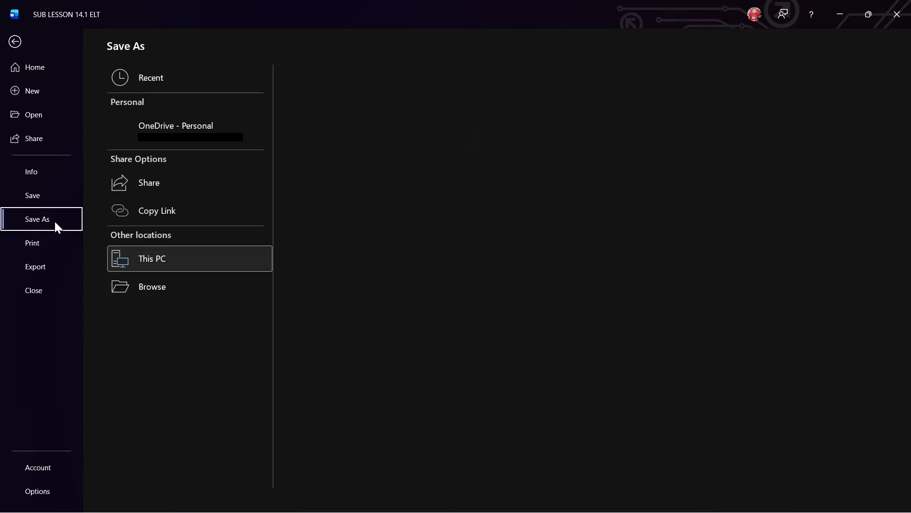
pyautogui.click(390, 163)
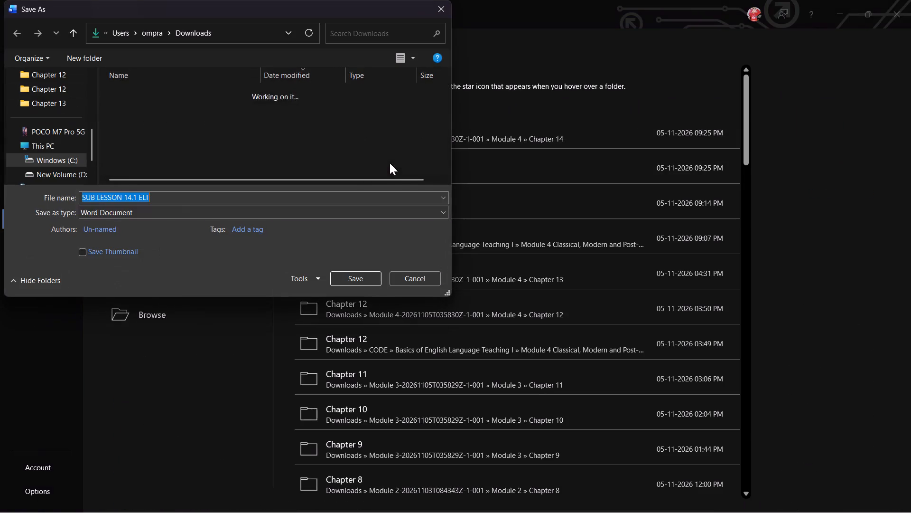
pyautogui.click(135, 197)
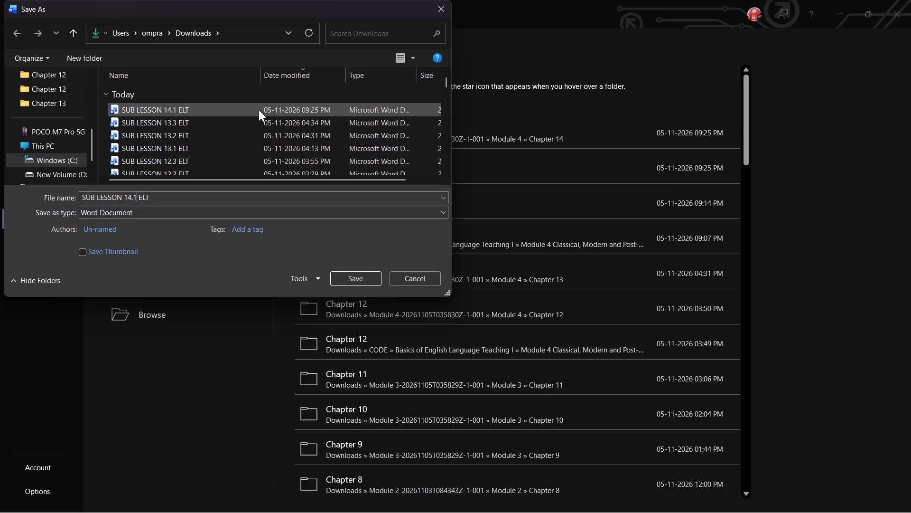
pyautogui.press('BackSpace')
pyautogui.press('2')
pyautogui.press('Return')
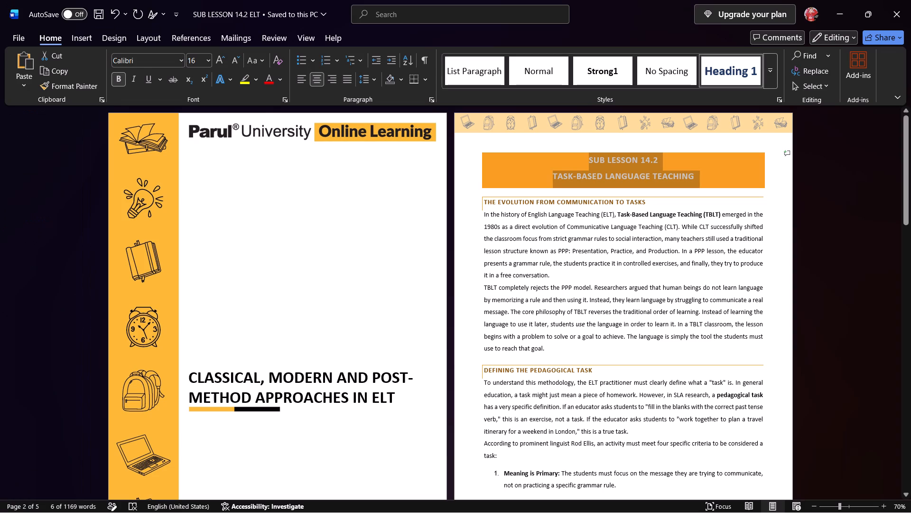
# In File Explorer, copy SUB LESSON 14.2 ELT from Downloads into the Chapter 14 folder of Module 4 Classical, Modern and Post-Method Approaches in ELT.
pyautogui.click(557, 503)
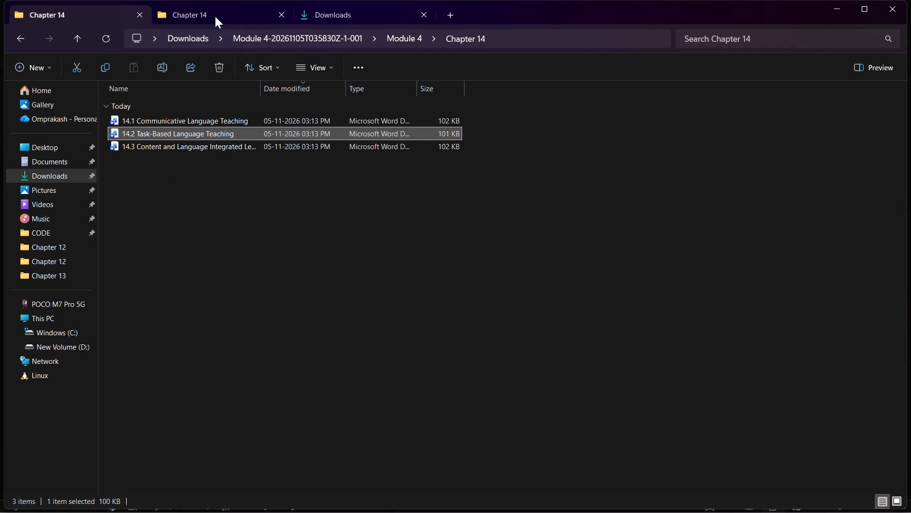
pyautogui.click(215, 16)
pyautogui.click(381, 16)
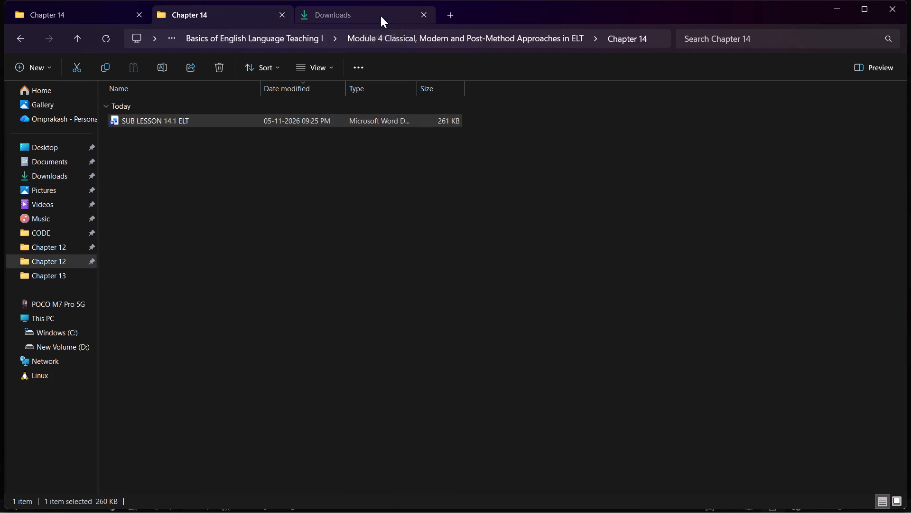
pyautogui.click(229, 116)
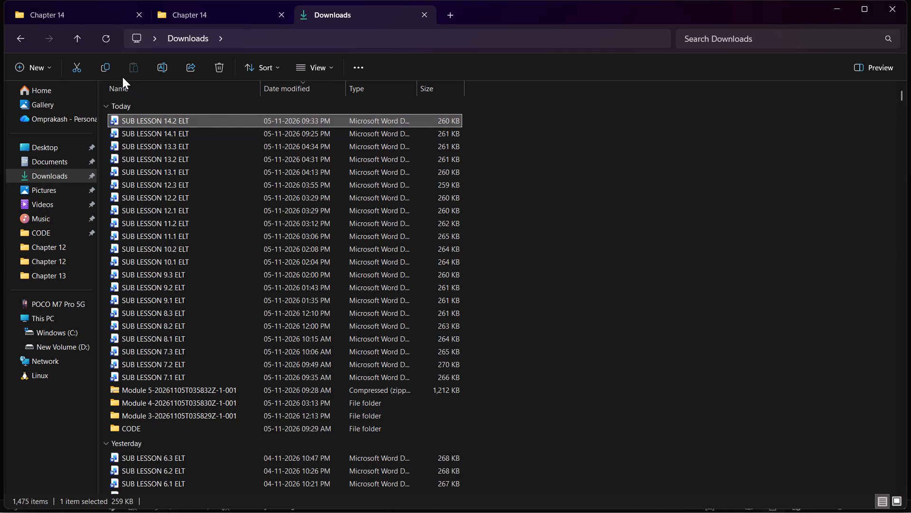
pyautogui.click(102, 67)
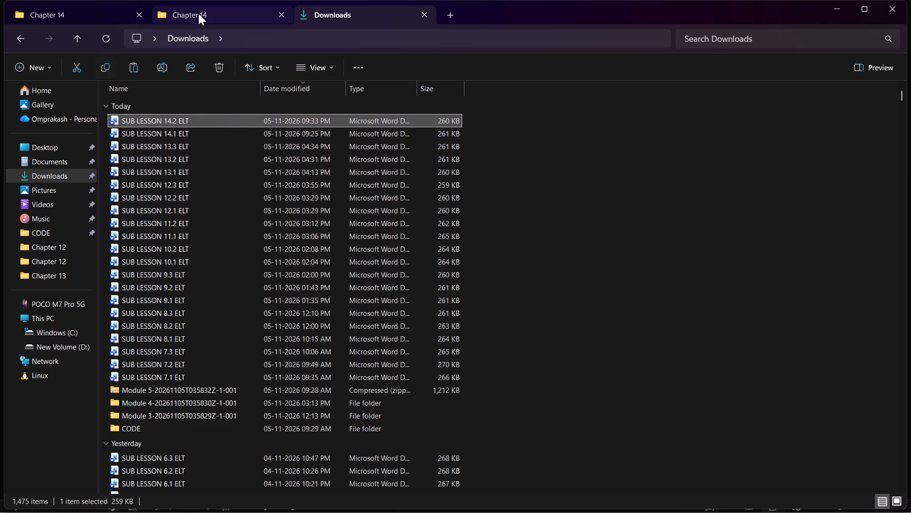
pyautogui.click(197, 13)
pyautogui.click(137, 65)
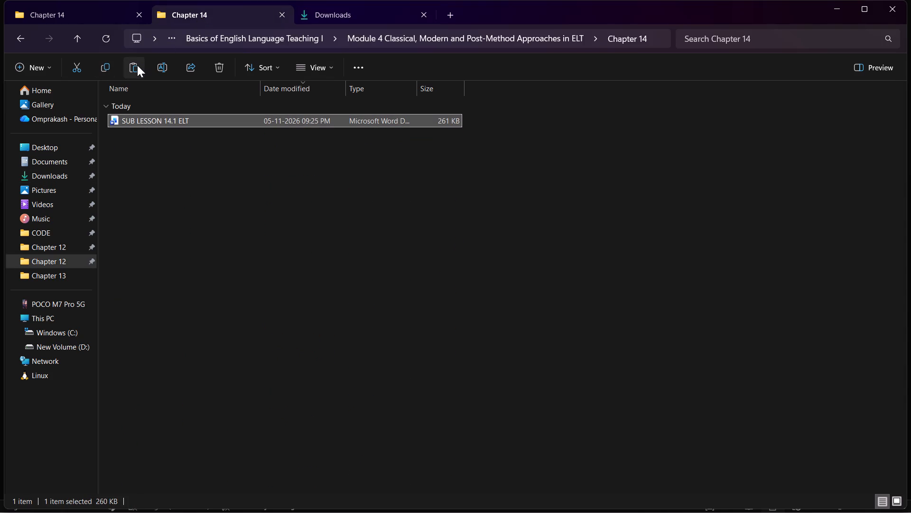
# Switch to the source document 14.2 Task-Based Language Teaching in Word and close it.
pyautogui.click(86, 13)
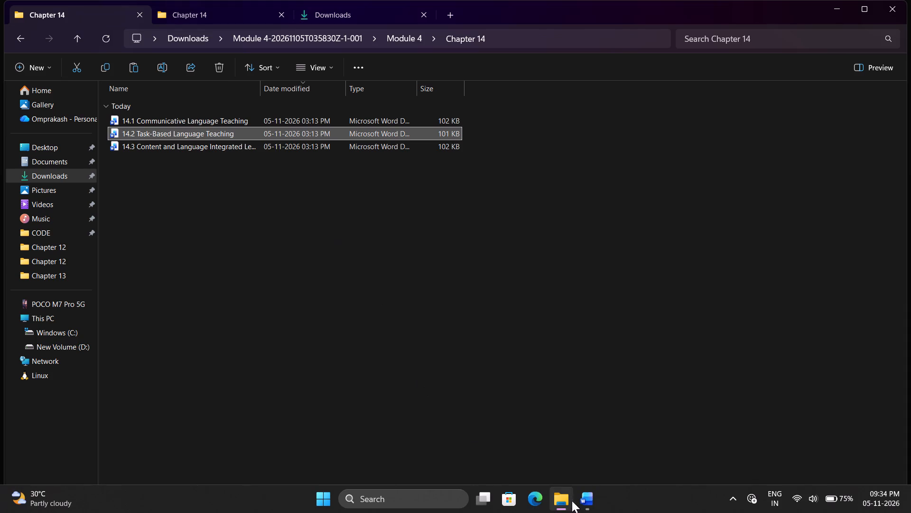
pyautogui.click(740, 449)
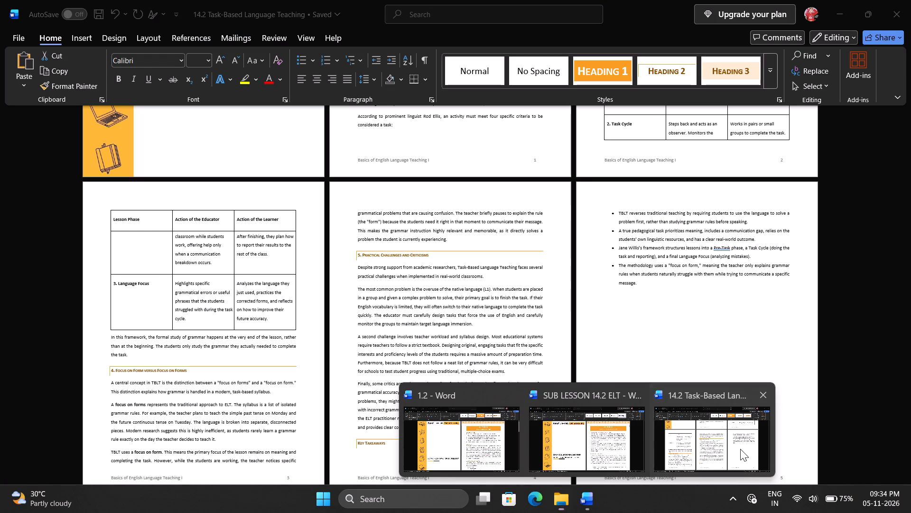
pyautogui.click(897, 20)
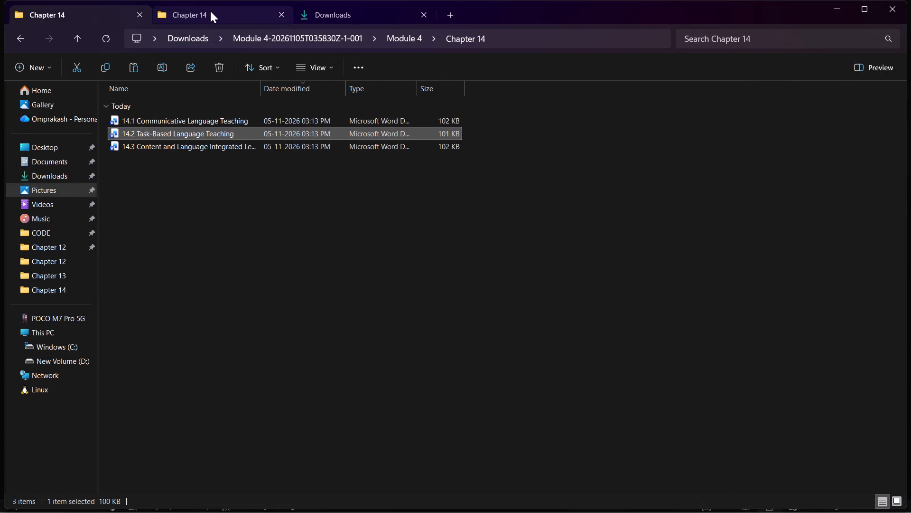
# Open the 14.3 Content and Language Integrated source document from the Module 4 Chapter 14 folder.
pyautogui.click(210, 11)
pyautogui.click(80, 16)
pyautogui.doubleClick(162, 142)
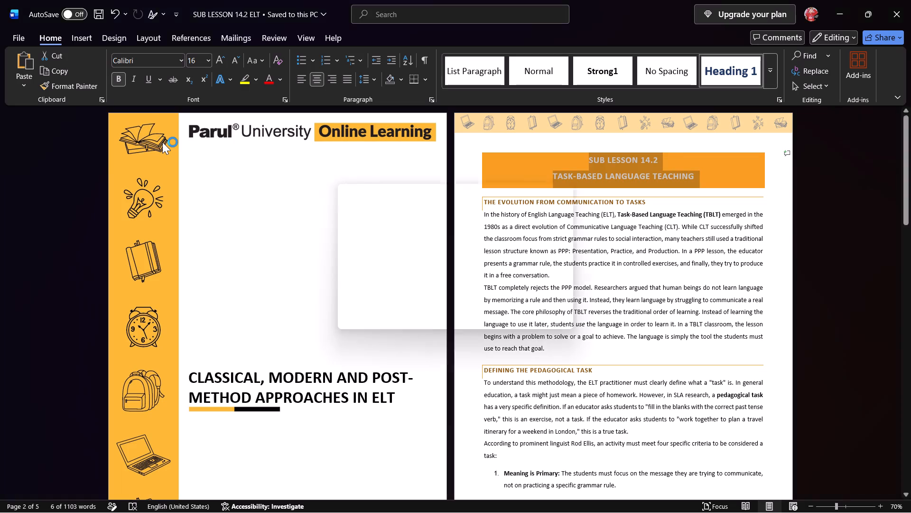
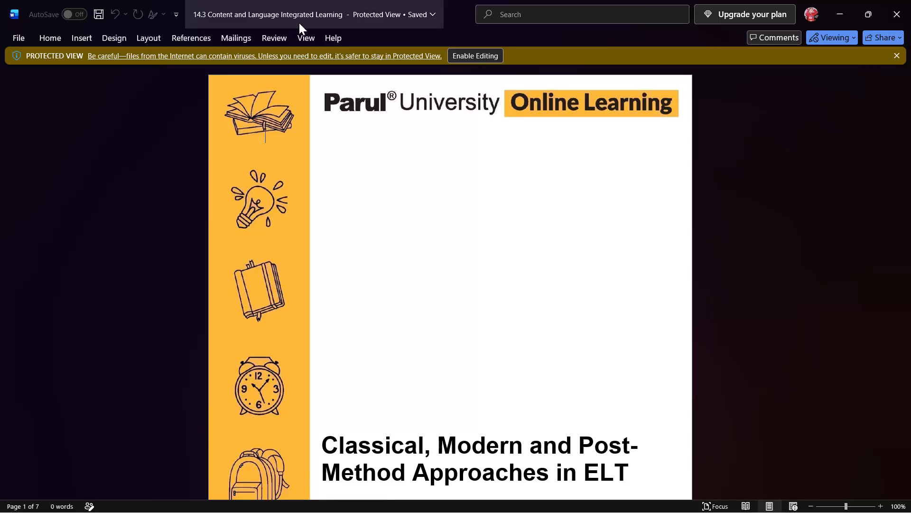
# Enable editing in the 14.3 source document and copy its text from the SUB LESSON 14.3 title through the end of Course Outcomes.
pyautogui.click(469, 55)
pyautogui.scroll(-3, 425, 179)
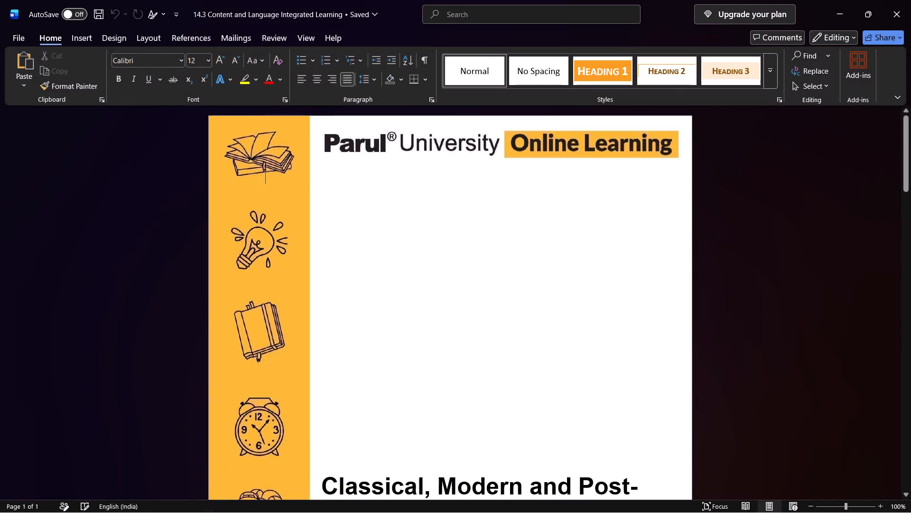
pyautogui.scroll(-10, 425, 179)
pyautogui.scroll(1, 425, 179)
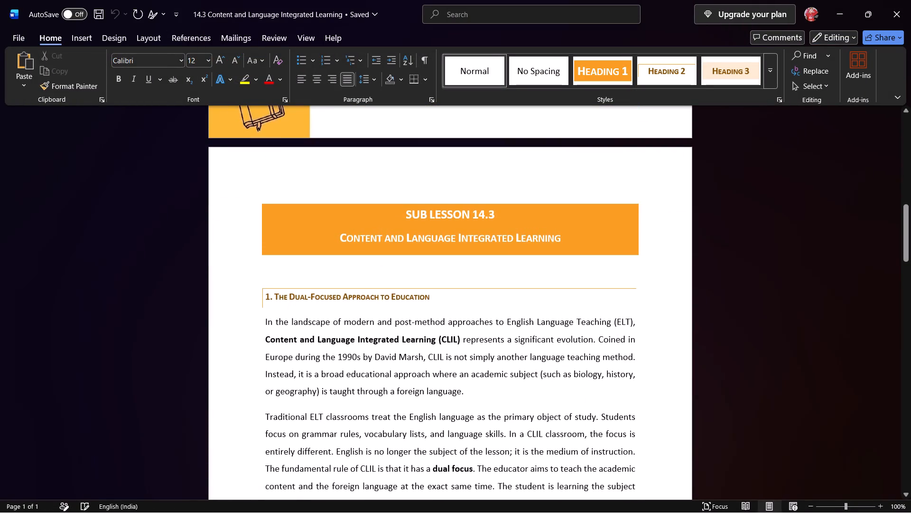
pyautogui.keyDown('ctrl'); pyautogui.scroll(-3, 425, 179); pyautogui.keyUp('ctrl')
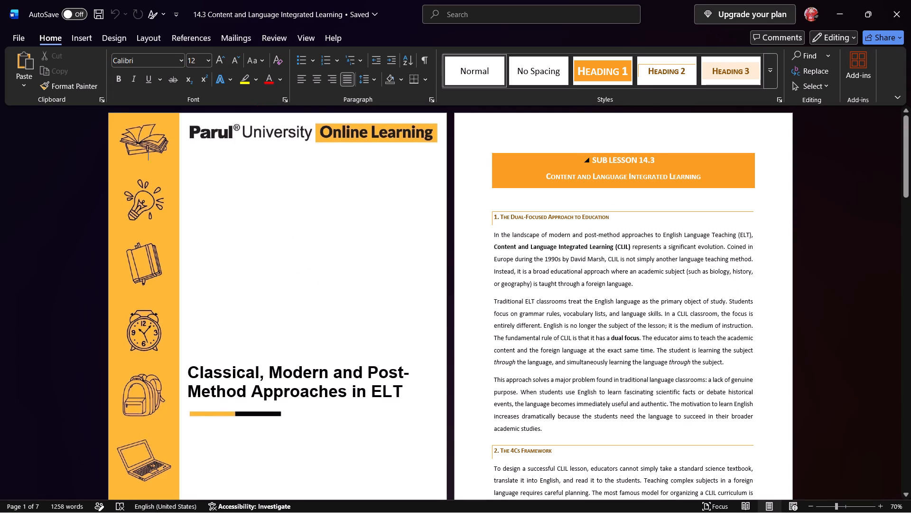
pyautogui.moveTo(591, 159); pyautogui.dragTo(725, 423)
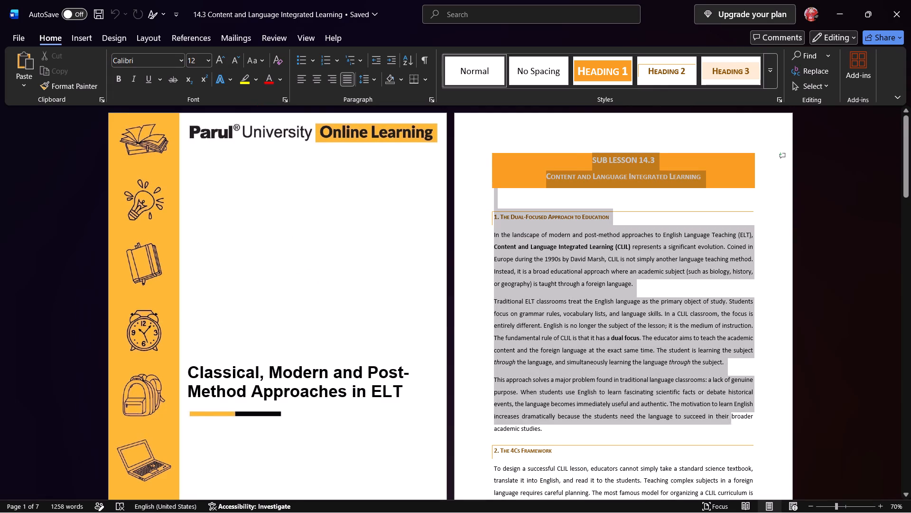
pyautogui.moveTo(725, 423); pyautogui.dragTo(746, 512)
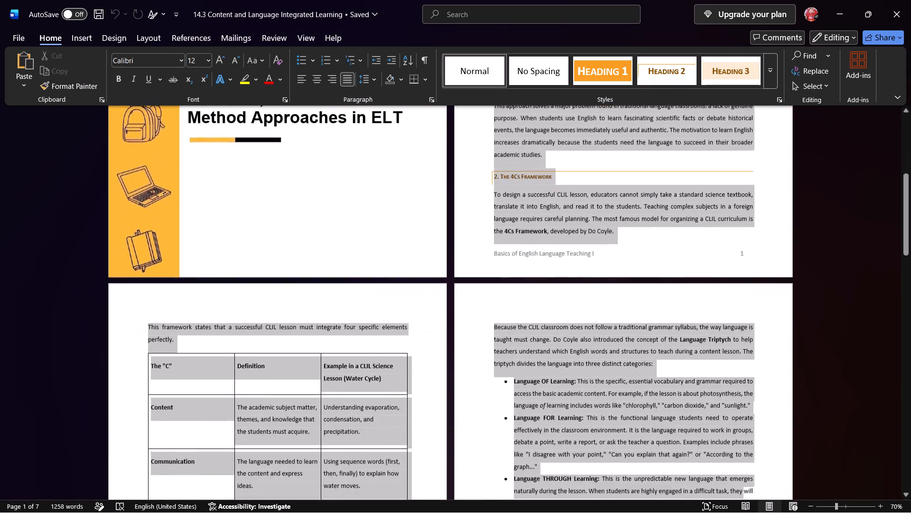
pyautogui.moveTo(746, 512); pyautogui.dragTo(836, 512)
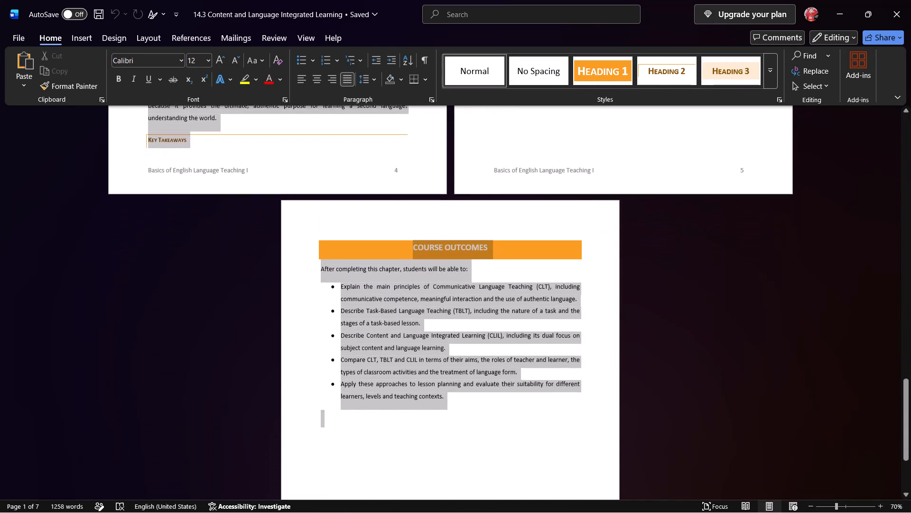
pyautogui.moveTo(836, 512); pyautogui.dragTo(837, 512)
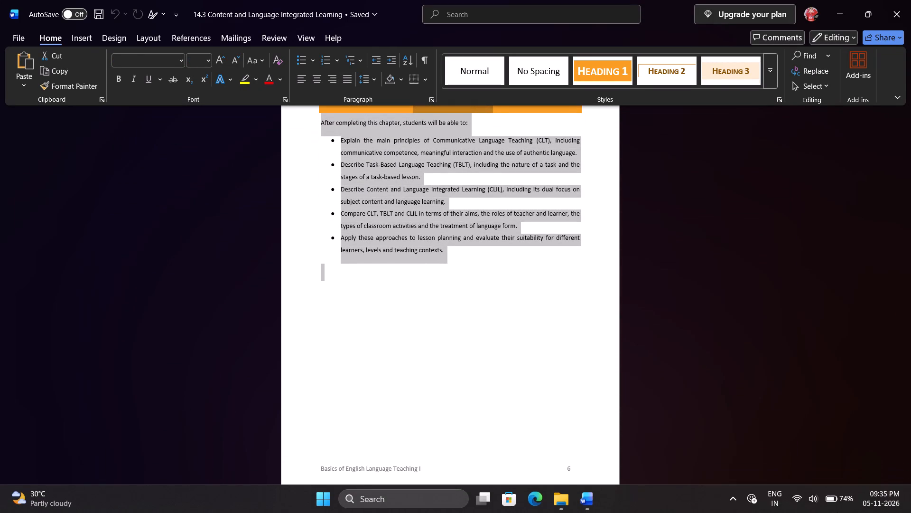
pyautogui.hotkey('ctrl', 'c')
# In SUB LESSON 14.2 ELT, replace everything from the sub-lesson title to the end of the document with the copied 14.3 text.
pyautogui.hotkey('alt', 'Tab')
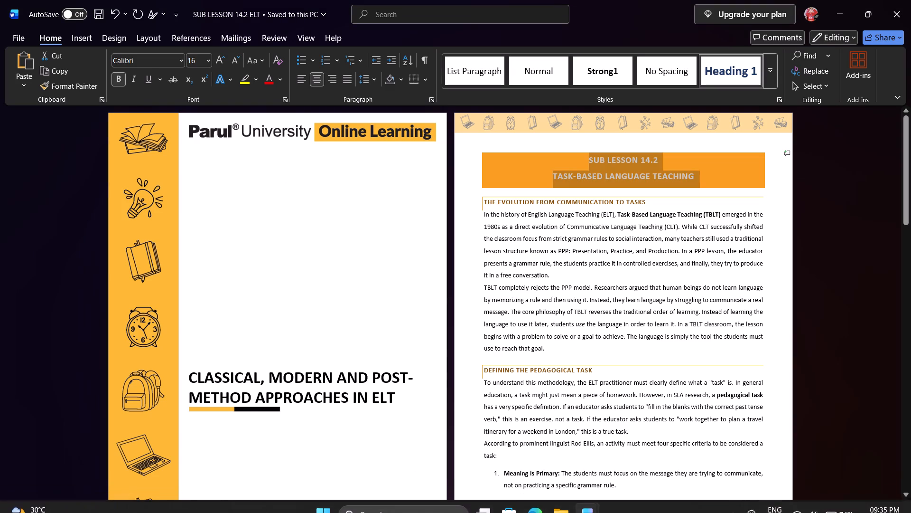
pyautogui.click(740, 313)
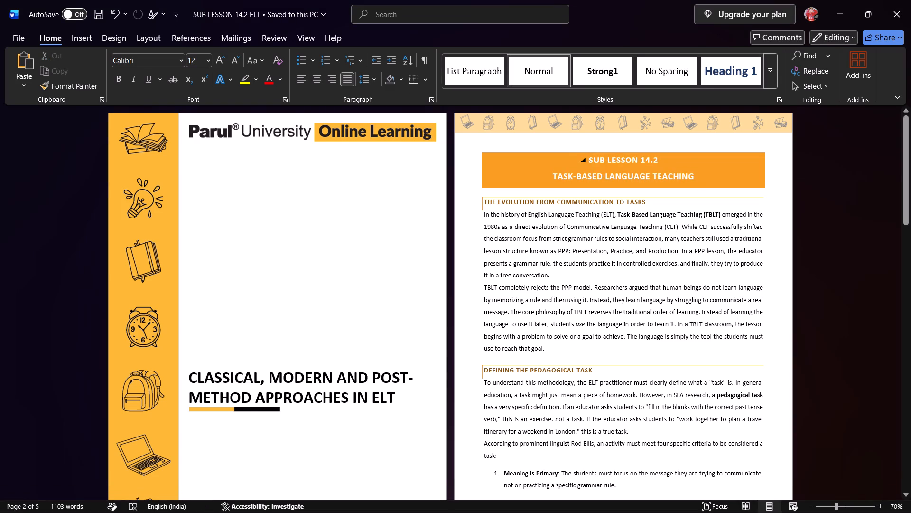
pyautogui.moveTo(588, 159); pyautogui.dragTo(693, 351)
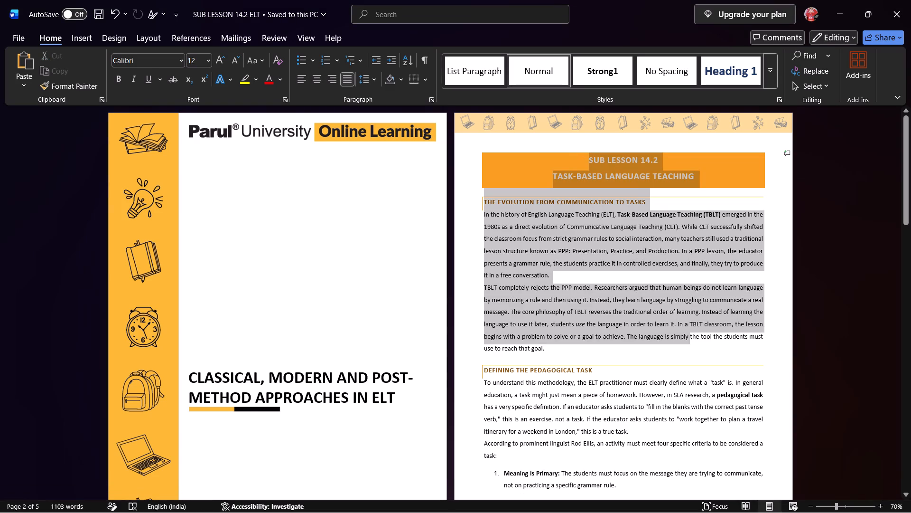
pyautogui.moveTo(693, 351); pyautogui.dragTo(774, 512)
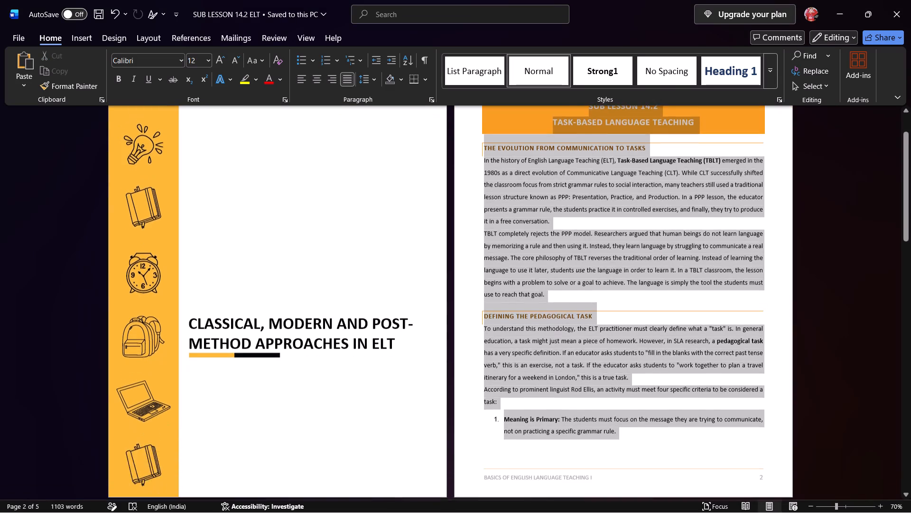
pyautogui.moveTo(774, 512); pyautogui.dragTo(781, 512)
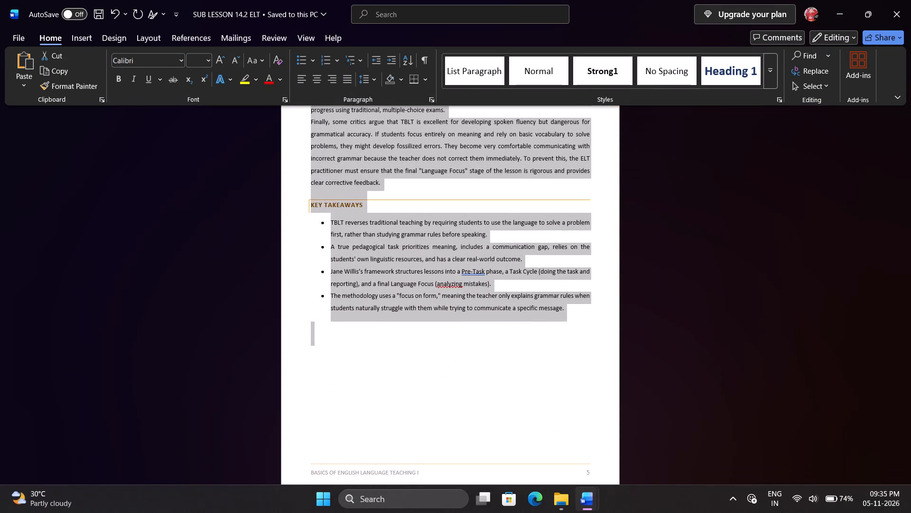
pyautogui.hotkey('ctrl', 'v')
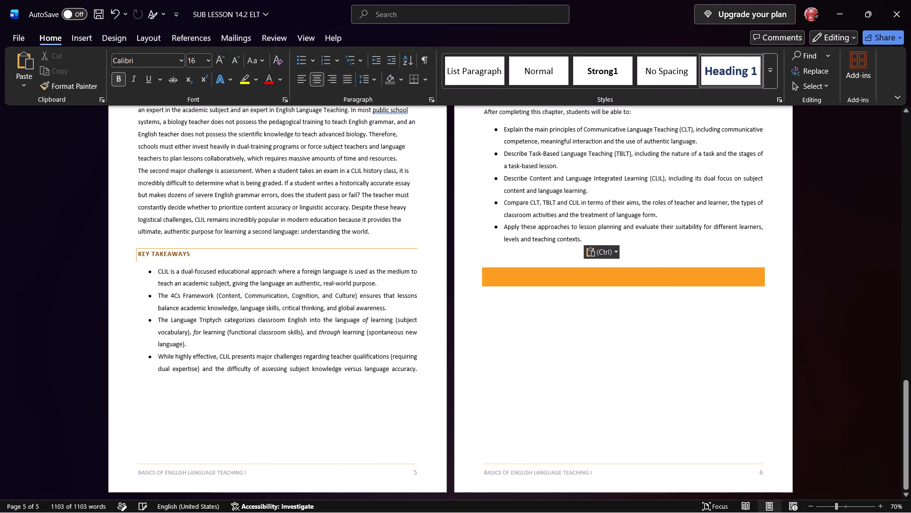
# Apply the Normal style to the empty orange-banded paragraph at the end of the document.
pyautogui.click(540, 67)
# Delete the line "After completing this chapter, students will be able to:" under Course Outcomes.
pyautogui.scroll(1, 577, 218)
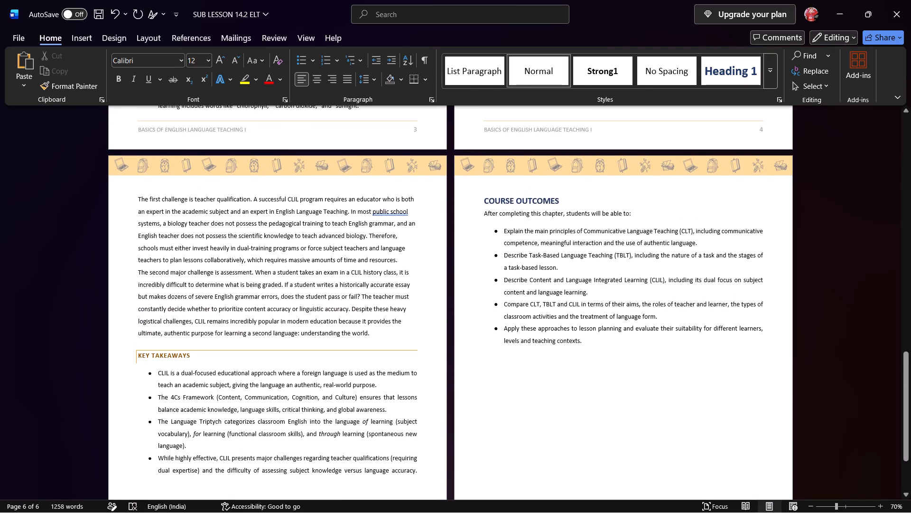
pyautogui.tripleClick(577, 212)
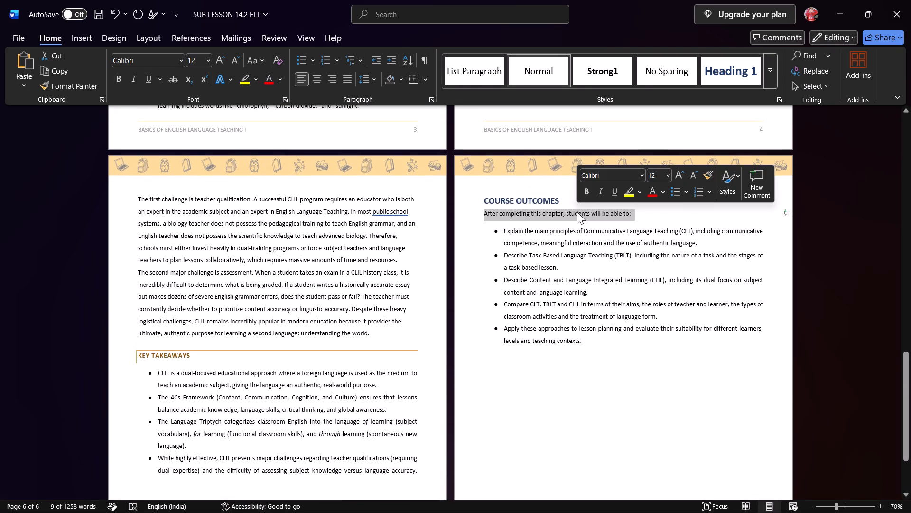
pyautogui.press('BackSpace')
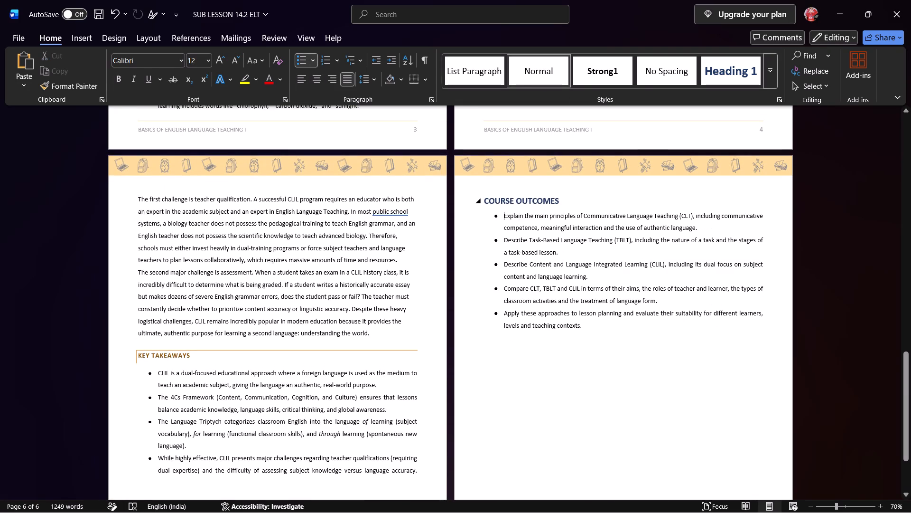
# Apply the Heading 3 style to the COURSE OUTCOMES heading.
pyautogui.click(539, 199)
pyautogui.click(773, 67)
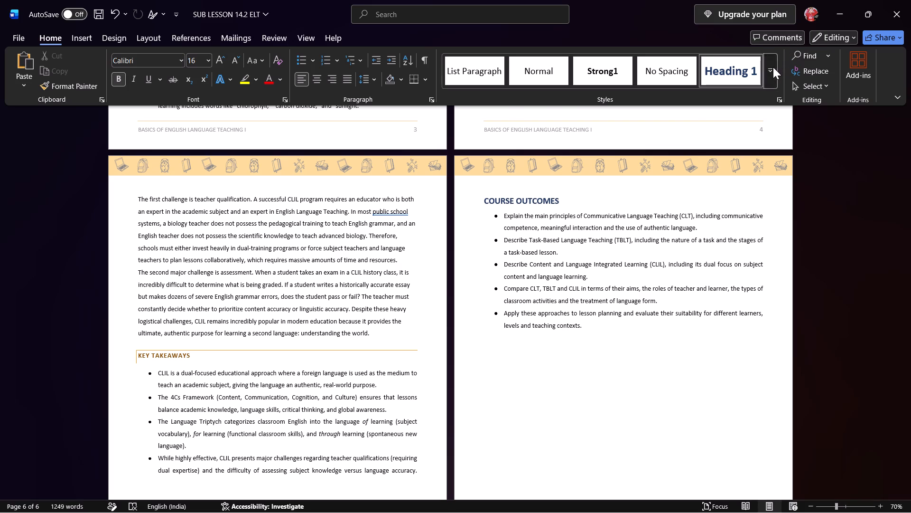
pyautogui.click(539, 104)
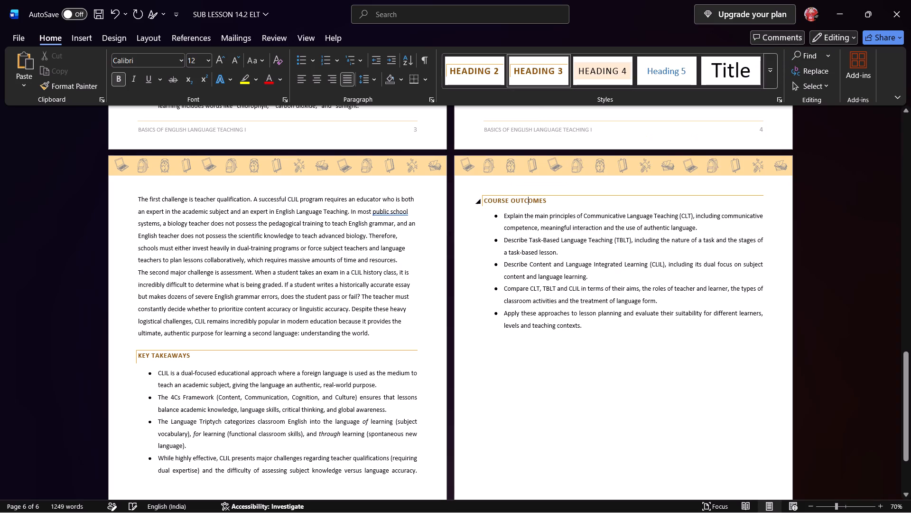
# Copy the orange title formatting from document 1.2 with Format Painter onto the two-line SUB LESSON 14.3 title.
pyautogui.scroll(8, 487, 286)
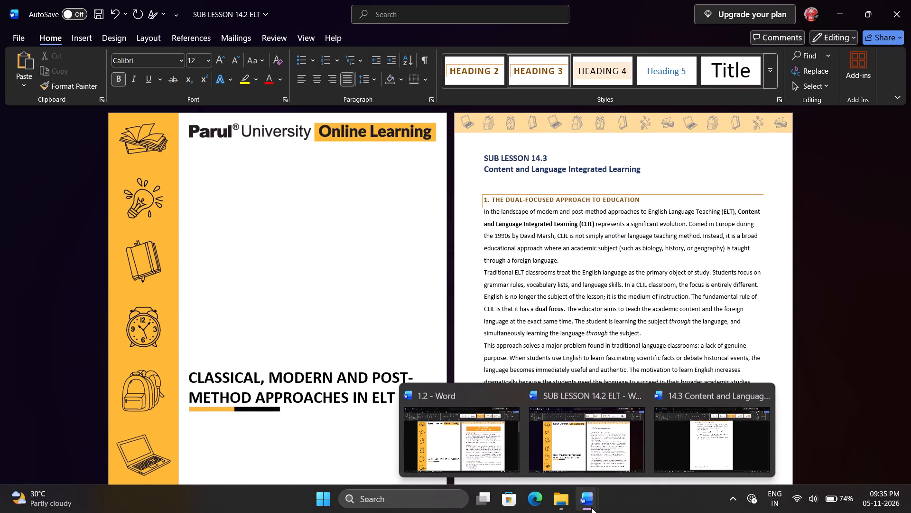
pyautogui.click(483, 443)
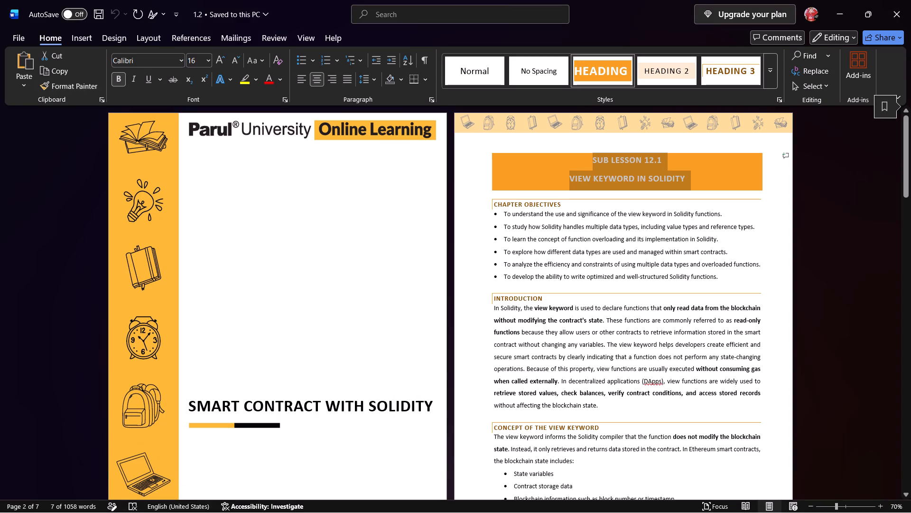
pyautogui.click(81, 87)
pyautogui.hotkey('alt', 'Tab')
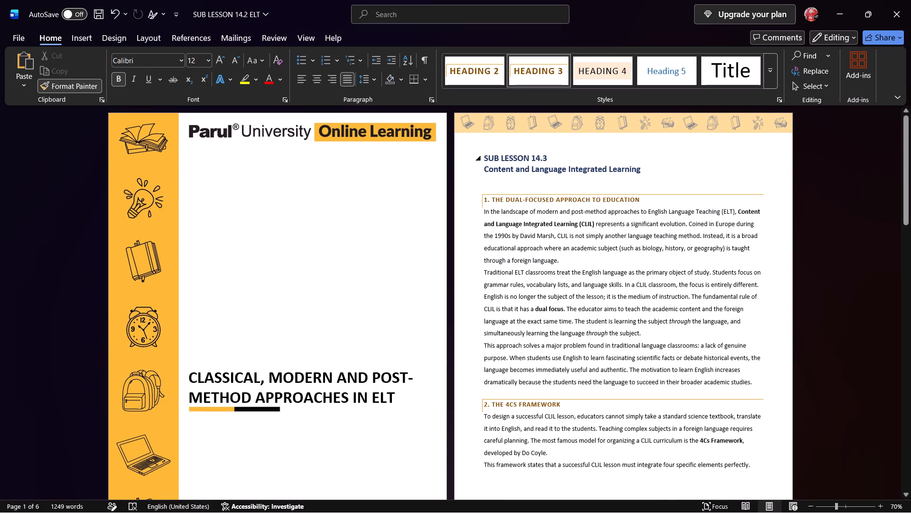
pyautogui.moveTo(651, 171); pyautogui.dragTo(487, 159)
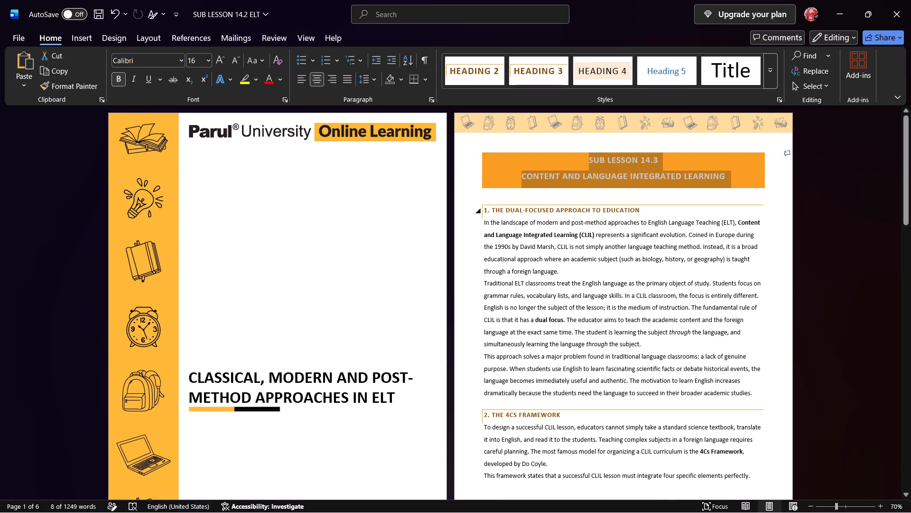
# Remove the leading numbers from the headings "The Dual-Focused Approach to Education" and "The 4Cs Framework".
pyautogui.click(492, 210)
pyautogui.press('BackSpace')
pyautogui.press('BackSpace')
pyautogui.press('BackSpace')
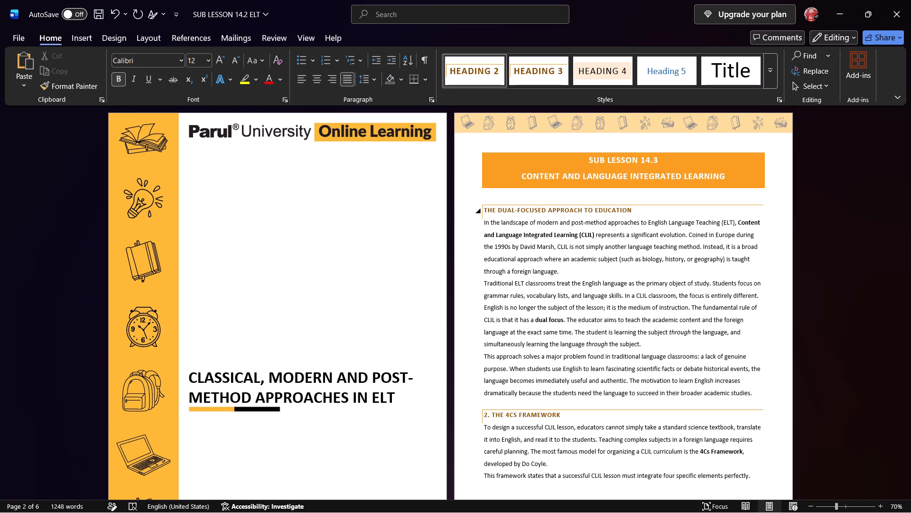
pyautogui.scroll(-5, 492, 210)
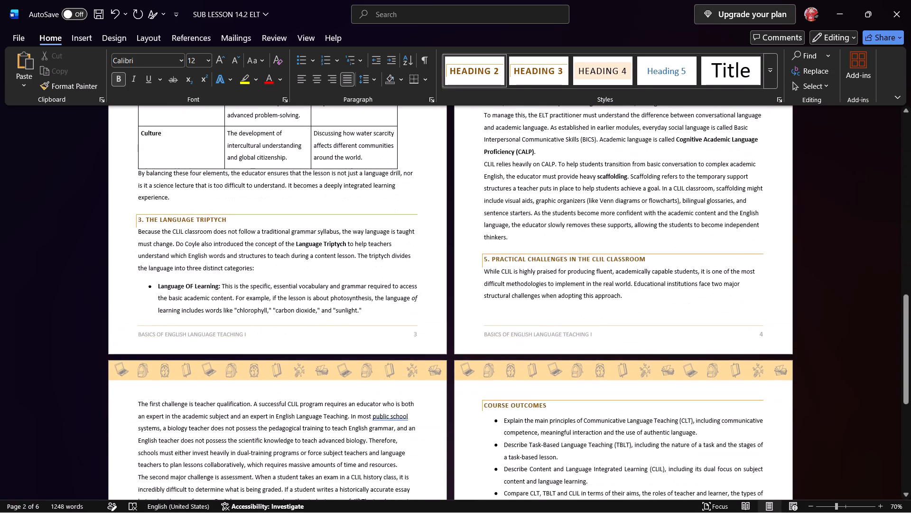
pyautogui.scroll(5, 492, 210)
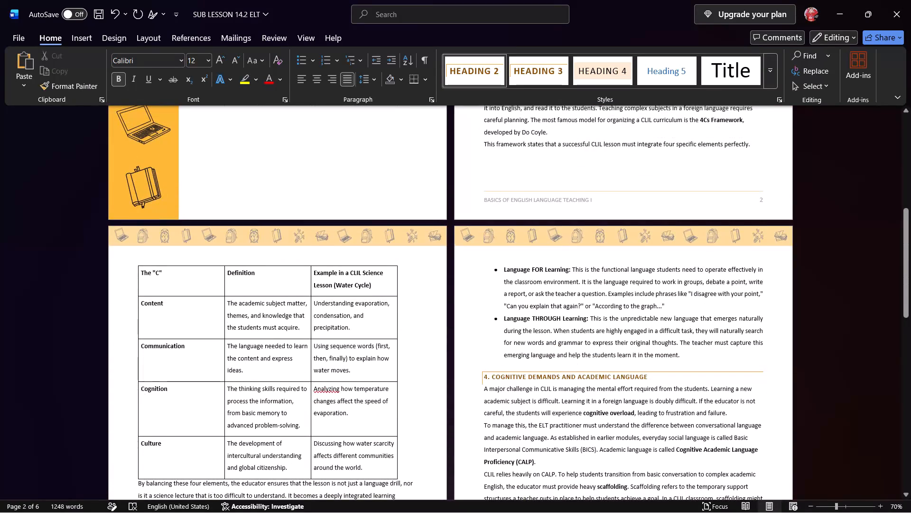
pyautogui.scroll(1, 521, 142)
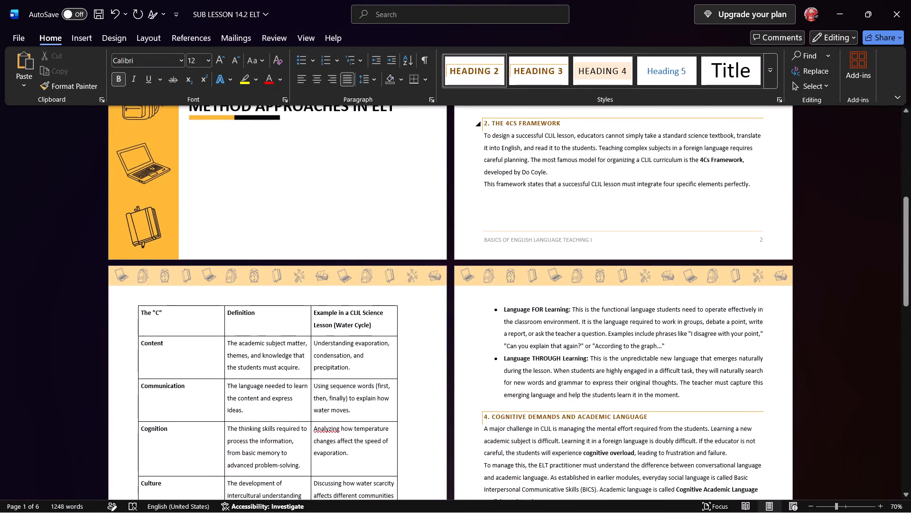
pyautogui.click(493, 121)
pyautogui.press('BackSpace')
pyautogui.press('BackSpace')
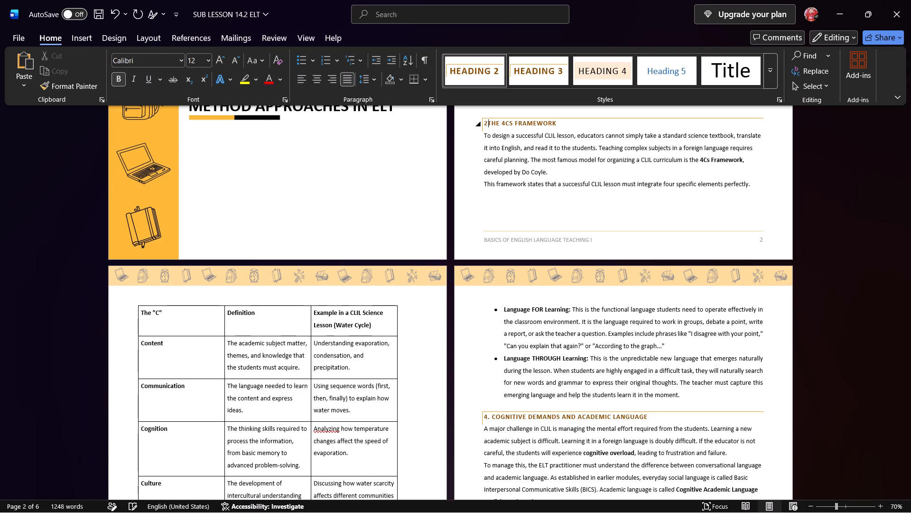
pyautogui.press('BackSpace')
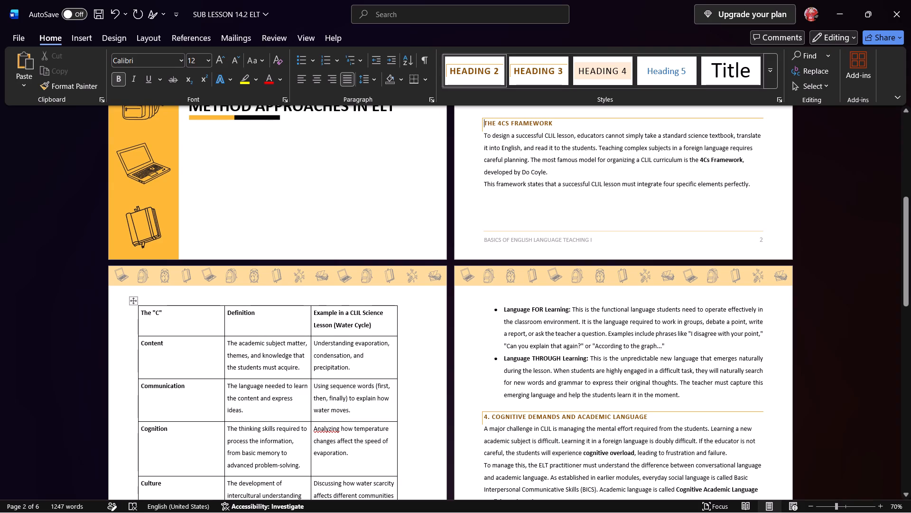
# Widen the last column of the 4Cs table so the table reaches about the right text margin.
pyautogui.scroll(-4, 393, 316)
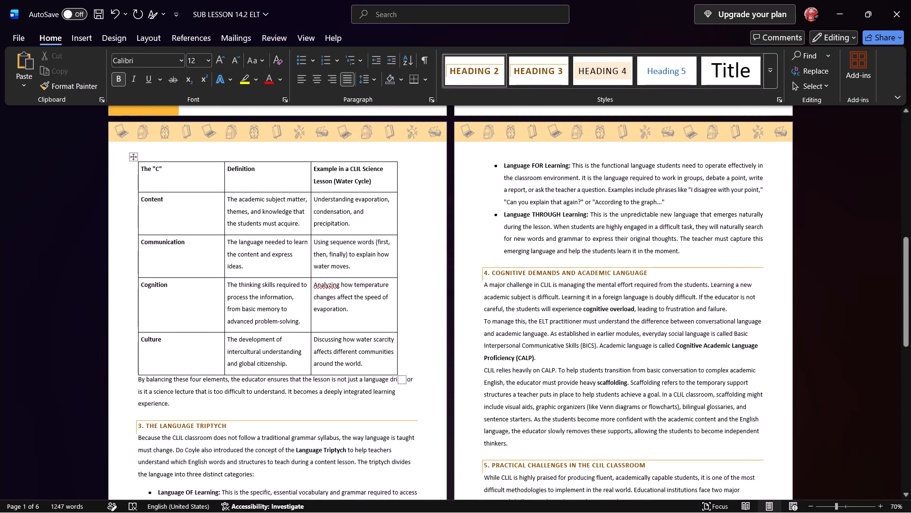
pyautogui.moveTo(397, 307); pyautogui.dragTo(418, 311)
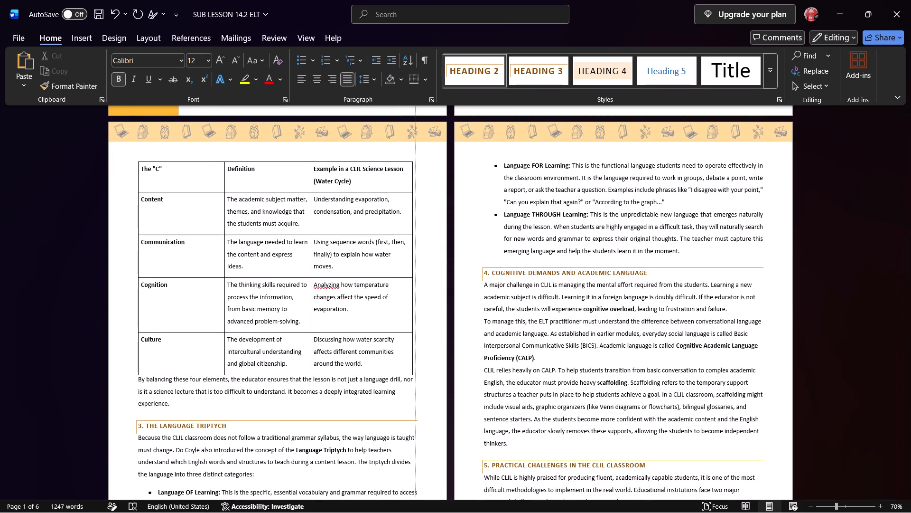
pyautogui.moveTo(418, 311); pyautogui.dragTo(421, 311)
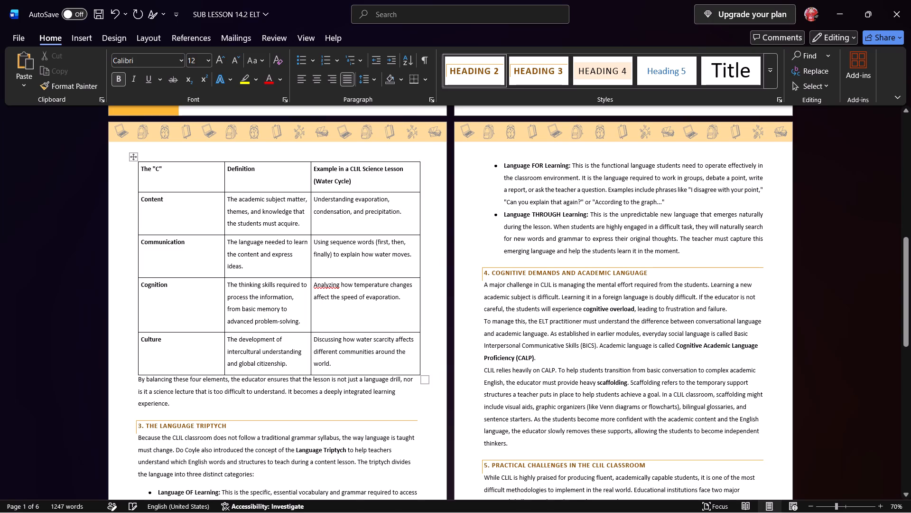
# Remove the leading number and space from the heading "The Language Triptych".
pyautogui.click(145, 425)
pyautogui.press('BackSpace')
pyautogui.press('BackSpace')
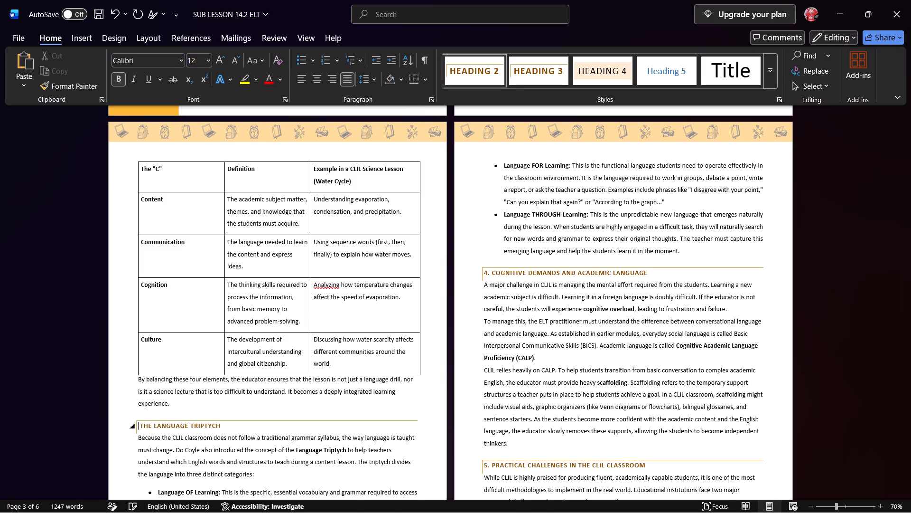
pyautogui.press('Delete')
# Remove the leading numbers from the headings "Cognitive Demands and Academic Language" and "Practical Challenges in the CLIL Classroom".
pyautogui.hscroll(1, 145, 425)
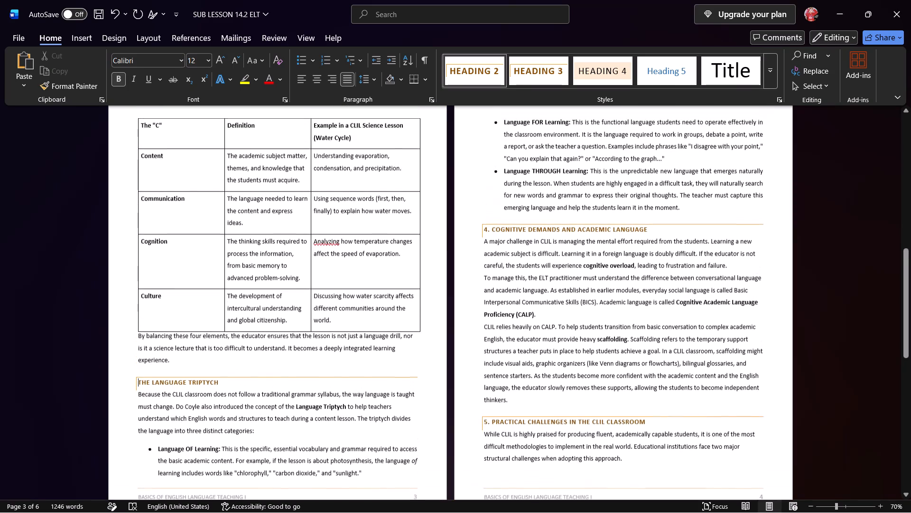
pyautogui.hscroll(1, 145, 425)
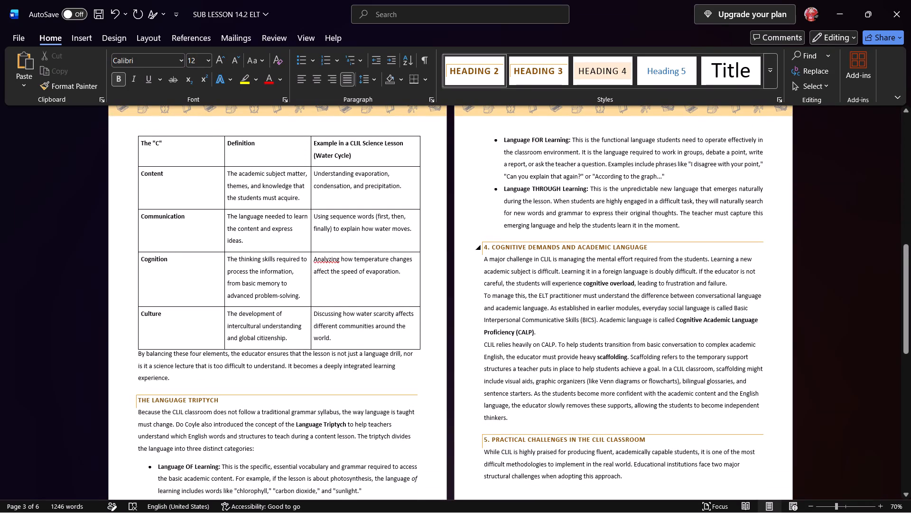
pyautogui.click(492, 247)
pyautogui.press('BackSpace')
pyautogui.press('BackSpace')
pyautogui.press('BackSpace')
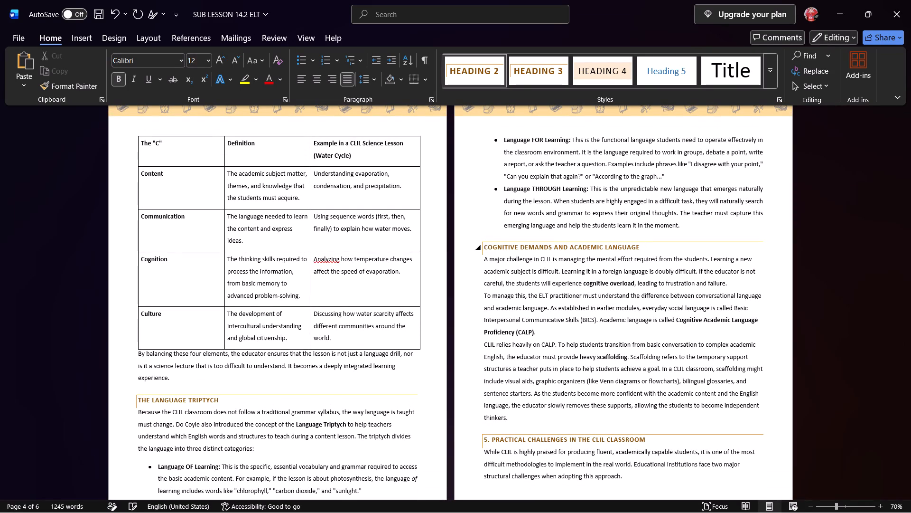
pyautogui.click(493, 438)
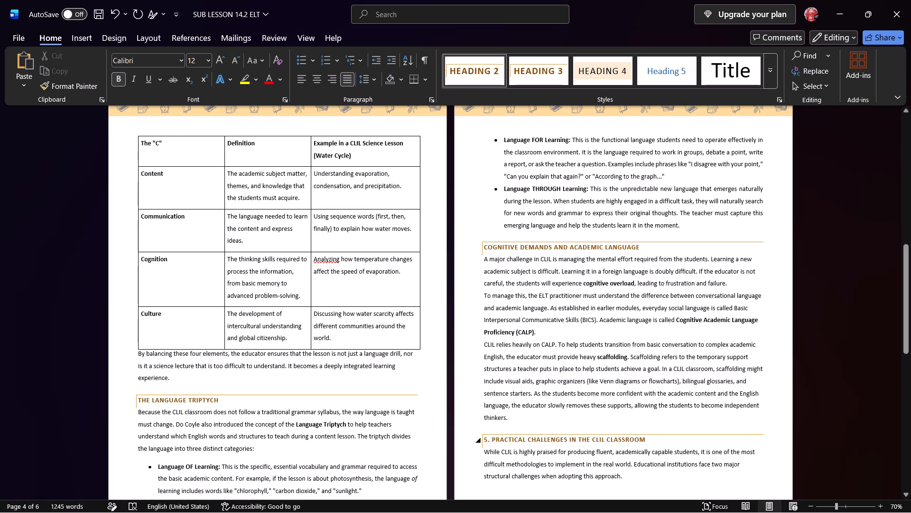
pyautogui.press('BackSpace')
pyautogui.press('BackSpace')
pyautogui.press('BackSpace')
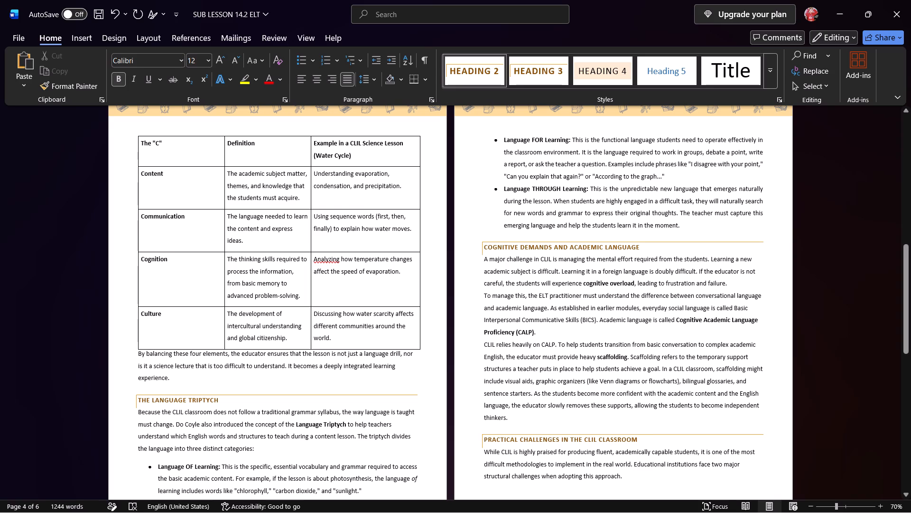
# Justify all the text in the document and apply one uniform line spacing to it.
pyautogui.scroll(-8, 514, 391)
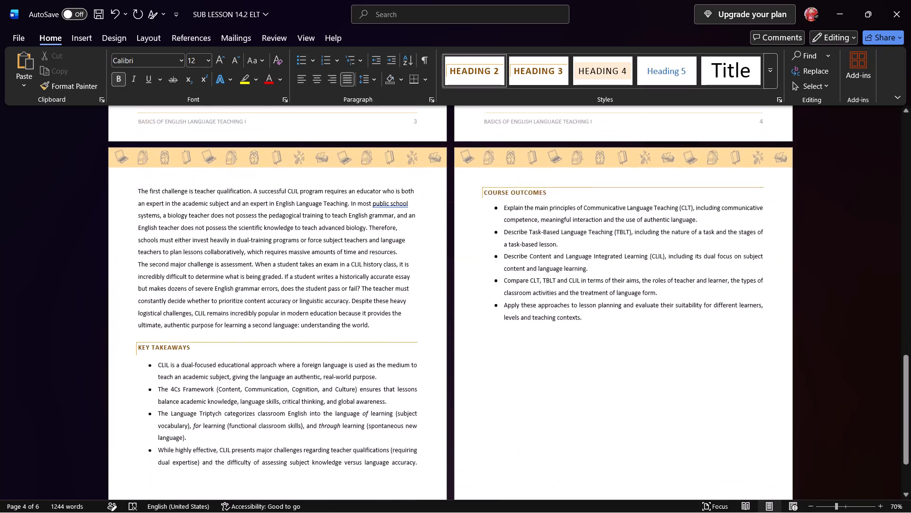
pyautogui.scroll(-3, 514, 391)
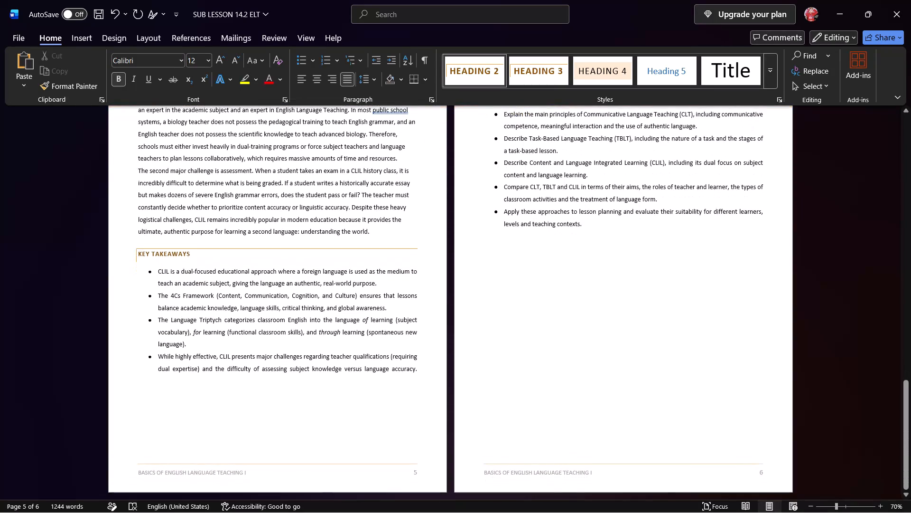
pyautogui.hotkey('ctrl', 'a')
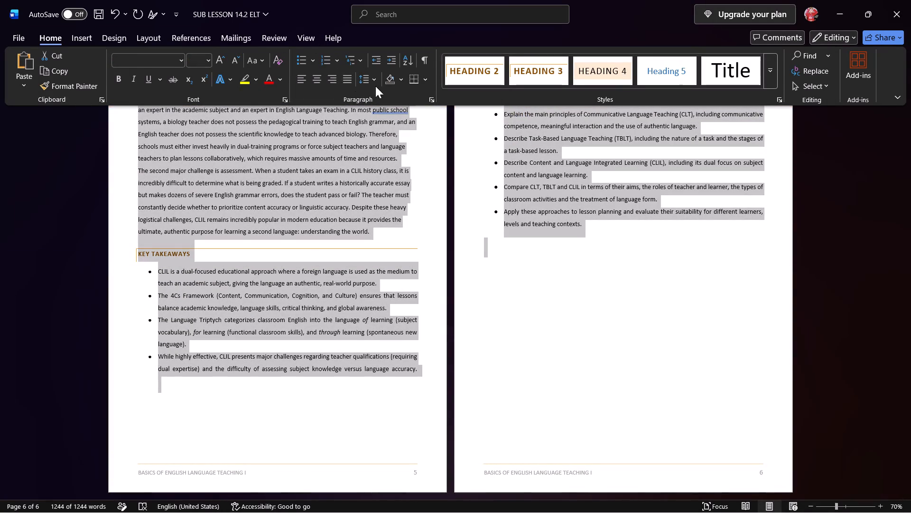
pyautogui.click(345, 79)
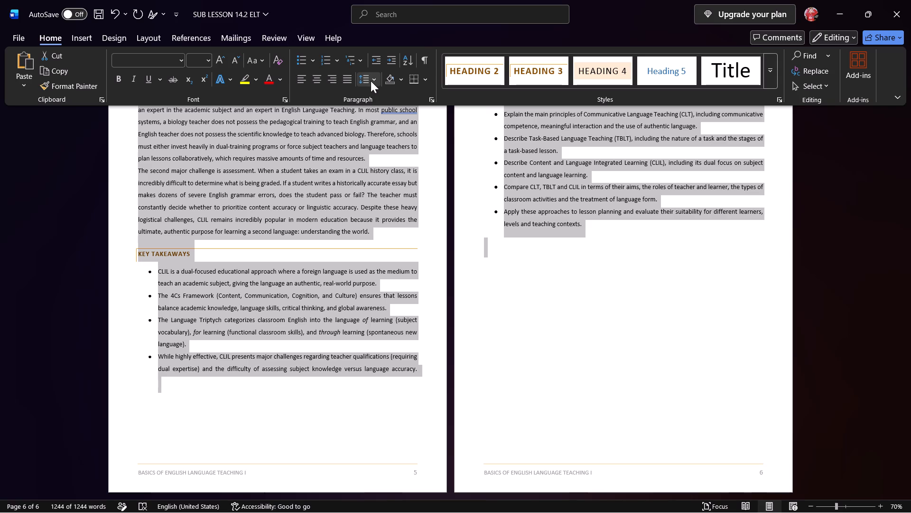
pyautogui.click(370, 81)
pyautogui.click(380, 125)
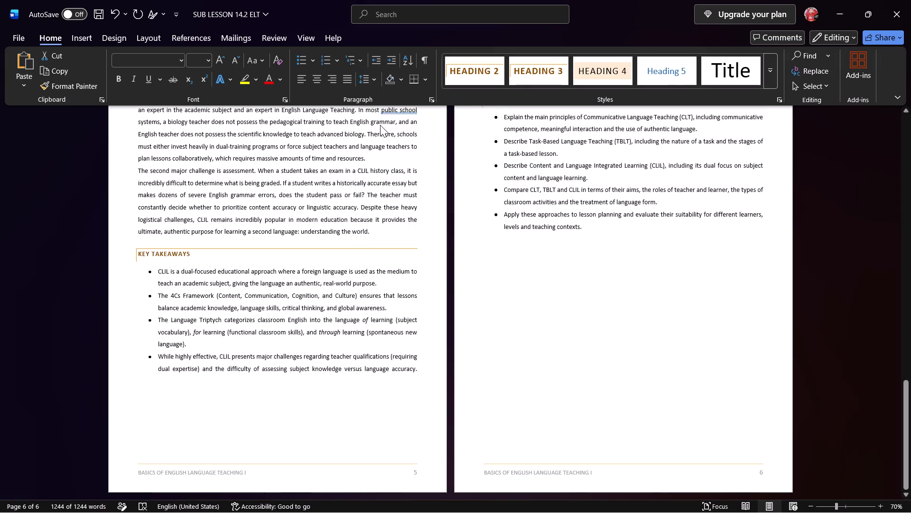
pyautogui.click(493, 268)
# Center both lines of the orange title "SUB LESSON 14.3 Content and Language Integrated Learning".
pyautogui.scroll(1, 493, 268)
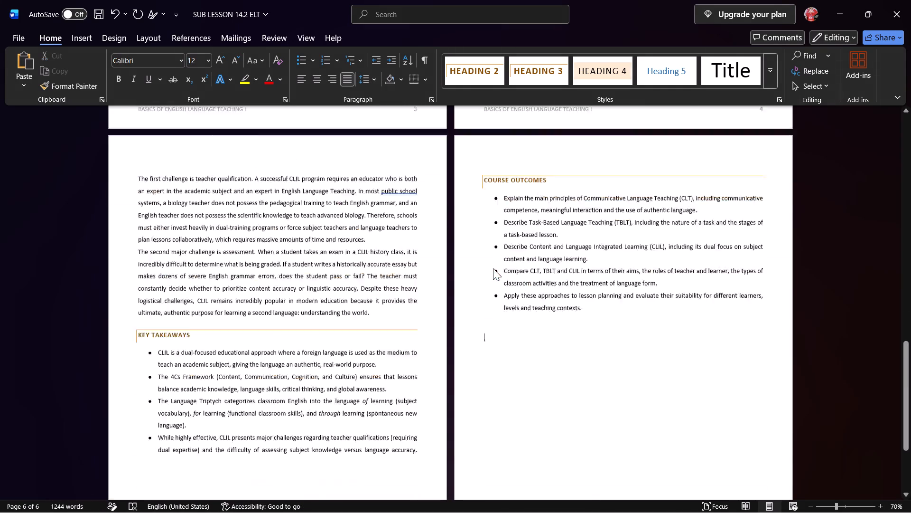
pyautogui.scroll(4, 493, 268)
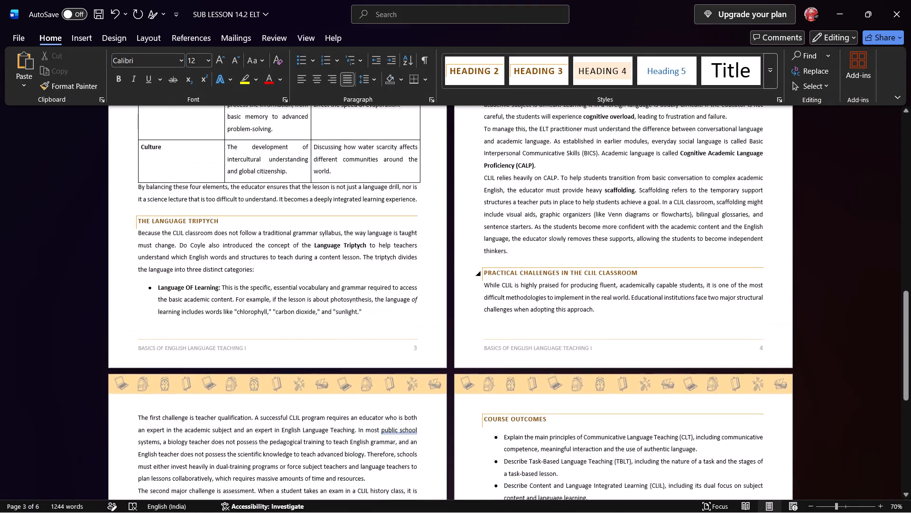
pyautogui.scroll(7, 493, 268)
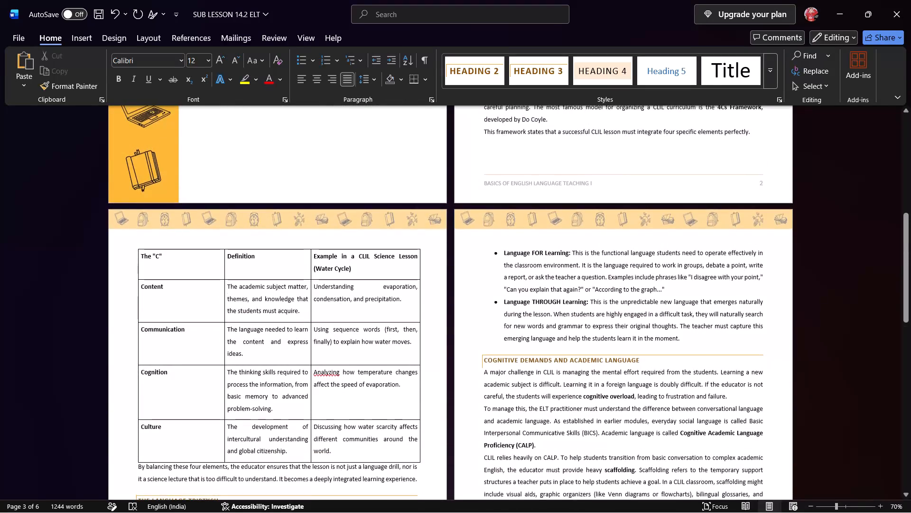
pyautogui.scroll(5, 493, 268)
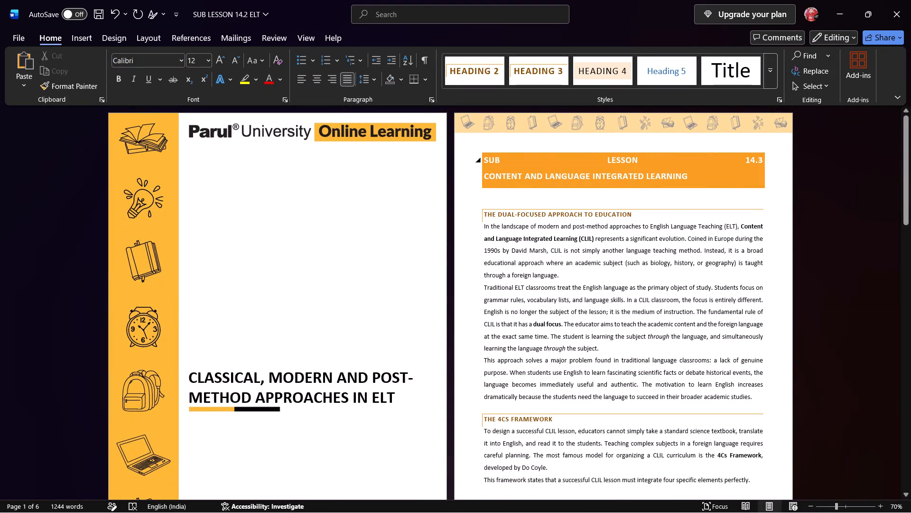
pyautogui.moveTo(692, 181); pyautogui.dragTo(482, 160)
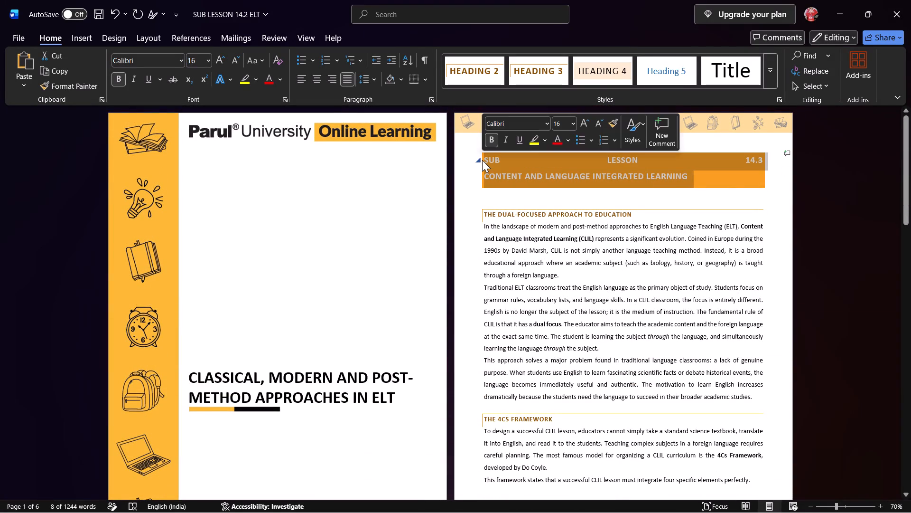
pyautogui.click(313, 80)
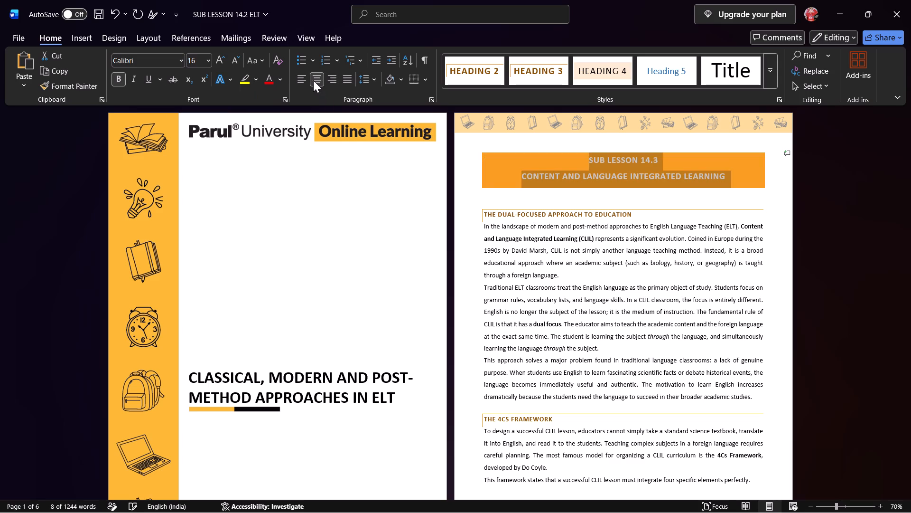
# Save the document as a new file named SUB LESSON 14.3 ELT in the Downloads folder.
pyautogui.click(17, 38)
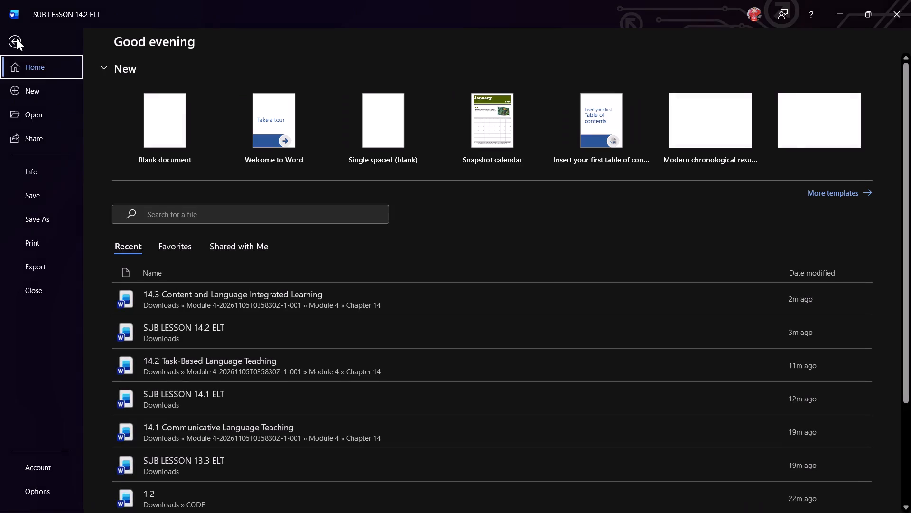
pyautogui.click(52, 215)
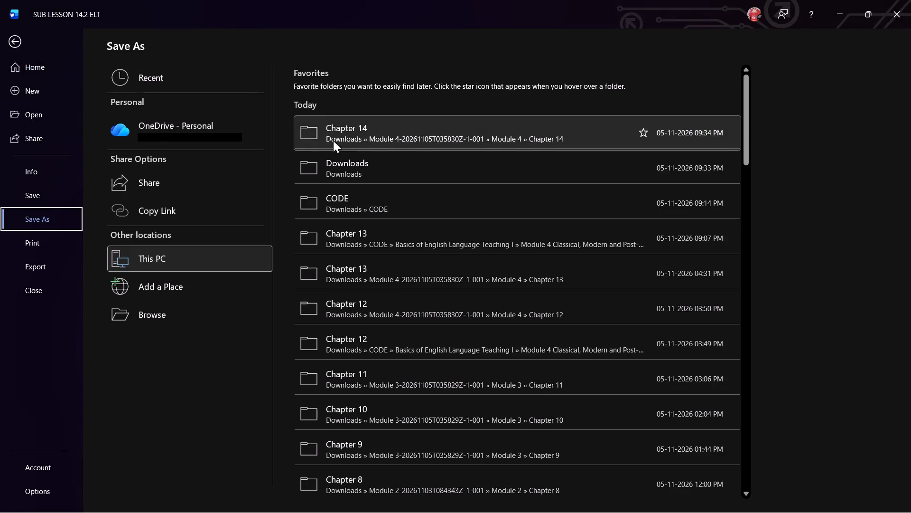
pyautogui.click(338, 163)
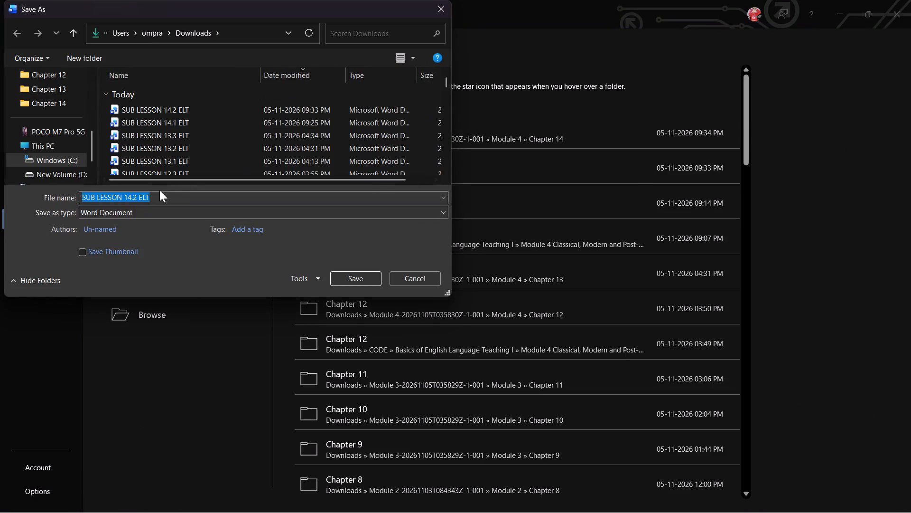
pyautogui.click(135, 197)
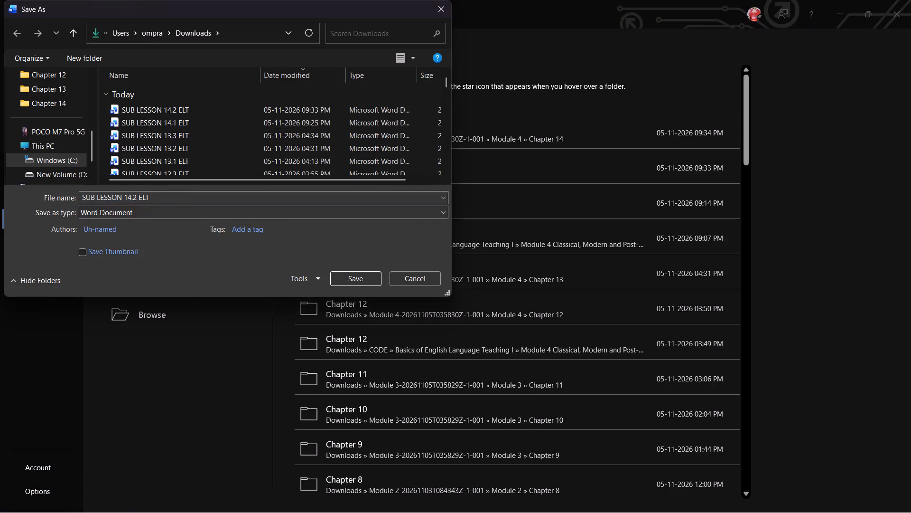
pyautogui.press('BackSpace')
pyautogui.press('3')
pyautogui.press('Return')
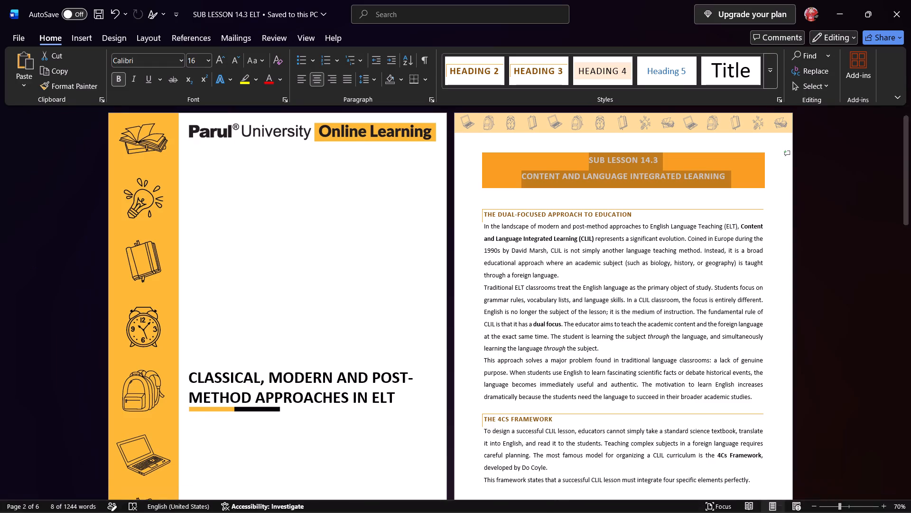
# In File Explorer, copy SUB LESSON 14.3 ELT from Downloads into the Module 4 Classical, Modern and Post-Method Approaches in ELT Chapter 14 folder.
pyautogui.click(560, 509)
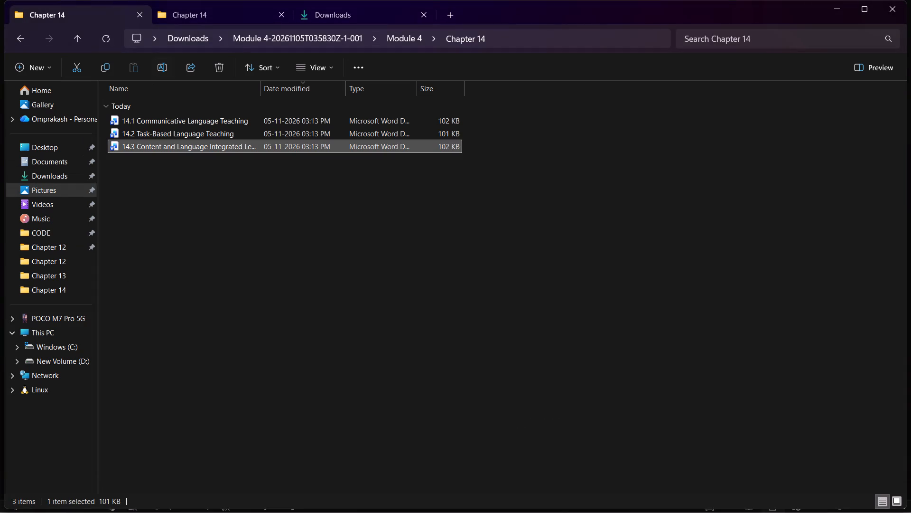
pyautogui.click(340, 11)
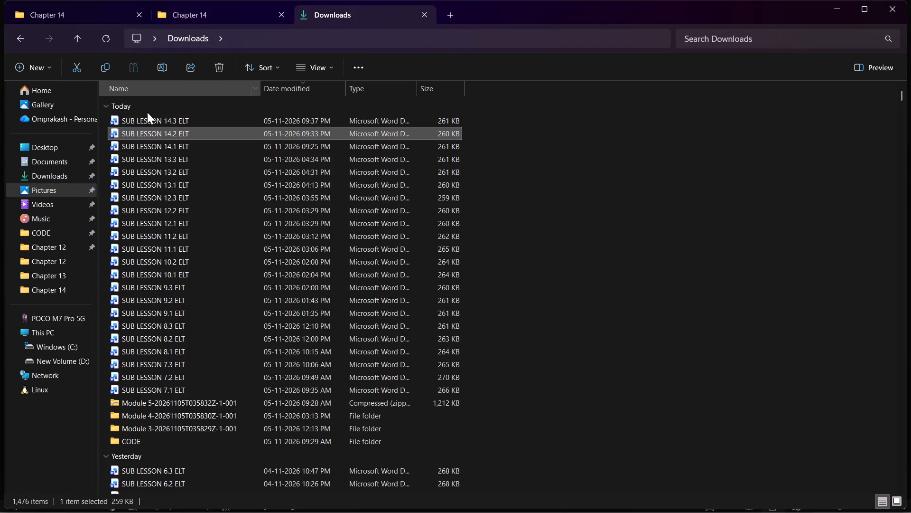
pyautogui.click(149, 121)
pyautogui.click(98, 67)
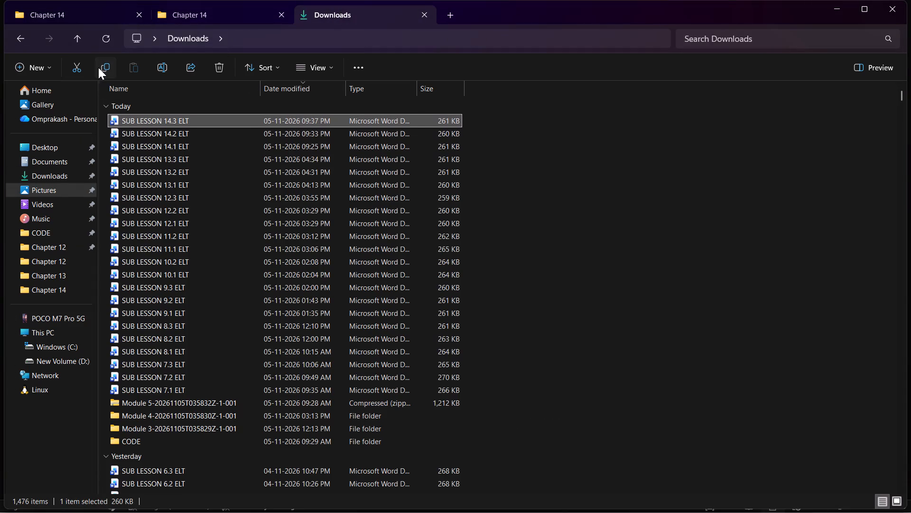
pyautogui.click(182, 12)
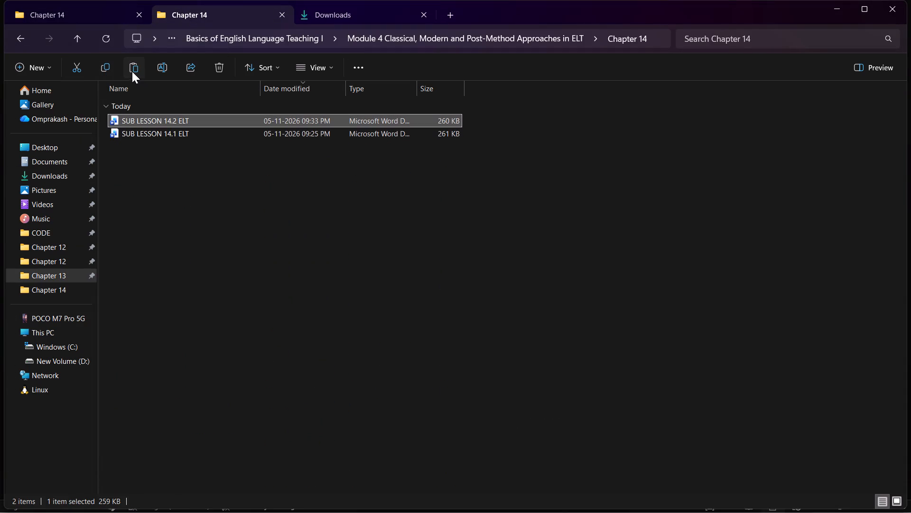
pyautogui.click(130, 70)
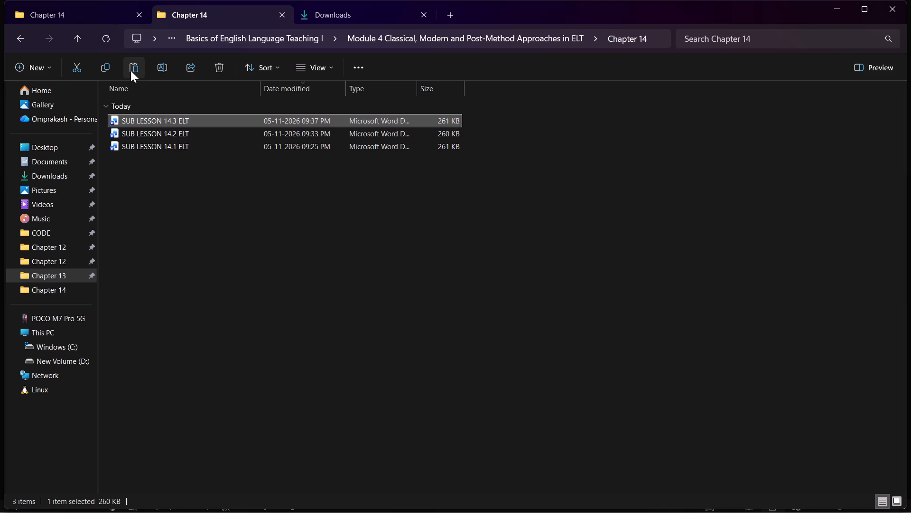
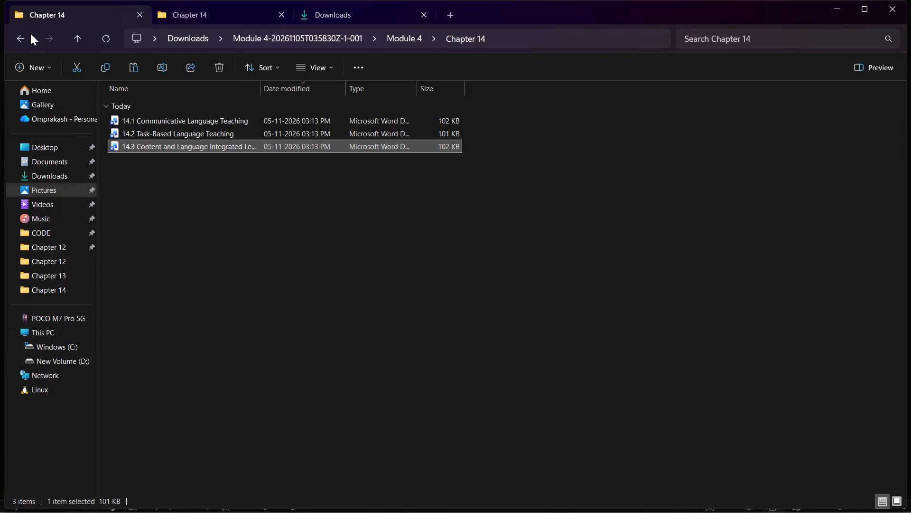
# In File Explorer, open the Chapter 15 folder in both the downloaded Module 4 source location and the course's Module 4 destination location.
pyautogui.click(30, 33)
pyautogui.click(20, 38)
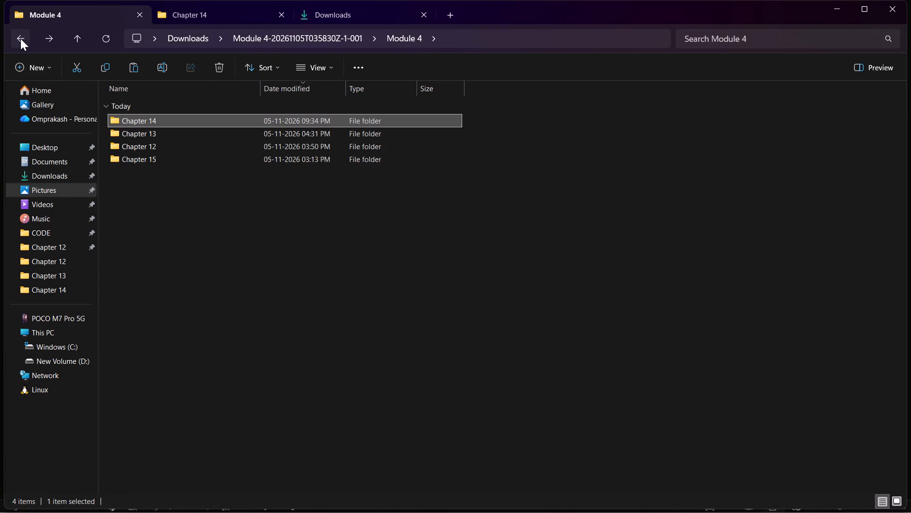
pyautogui.doubleClick(140, 157)
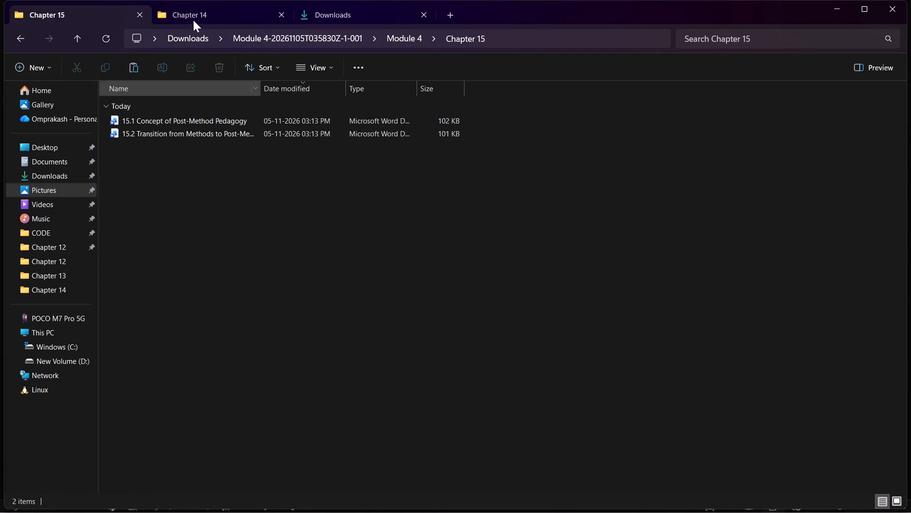
pyautogui.click(208, 21)
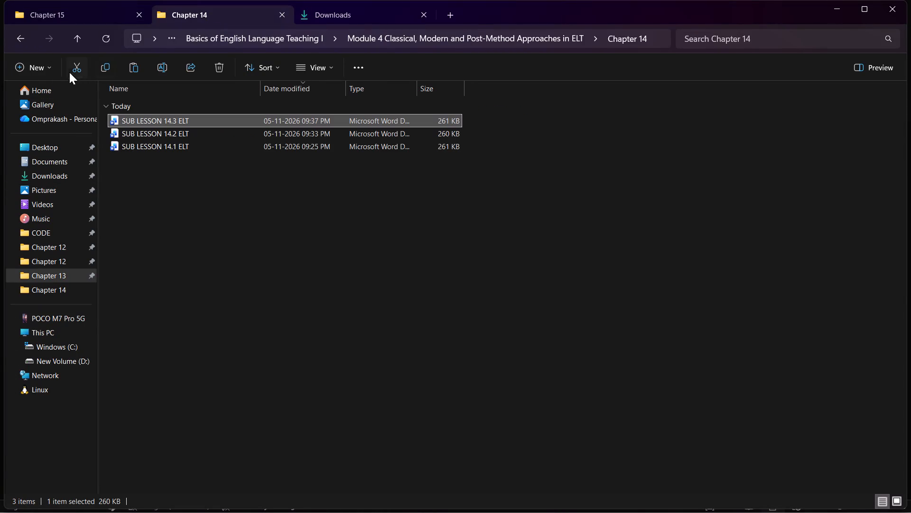
pyautogui.click(16, 36)
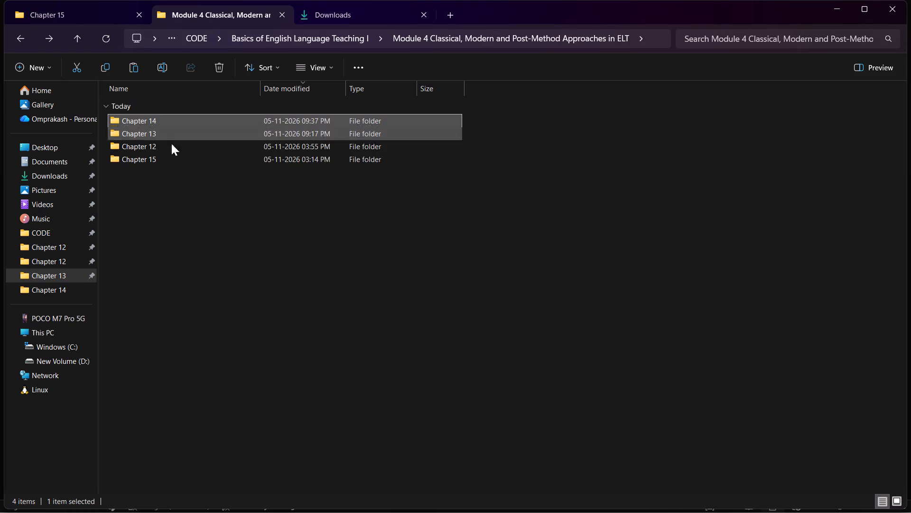
pyautogui.doubleClick(174, 161)
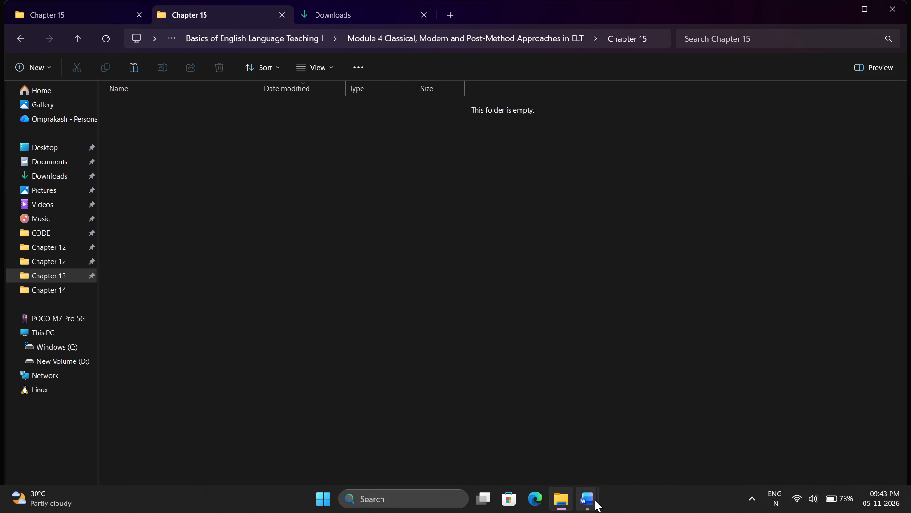
# Switch to Word and close the source document 14.3 Content and Language Integrated Learning.
pyautogui.click(674, 452)
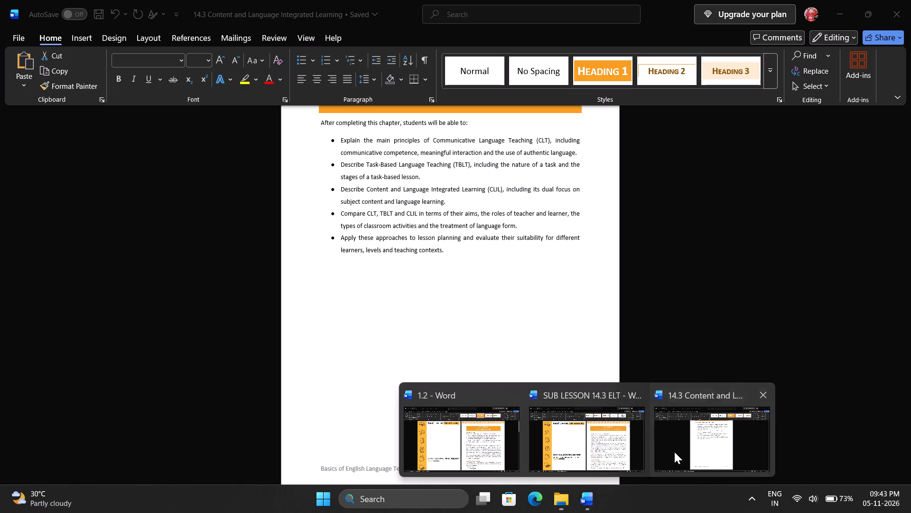
pyautogui.click(898, 0)
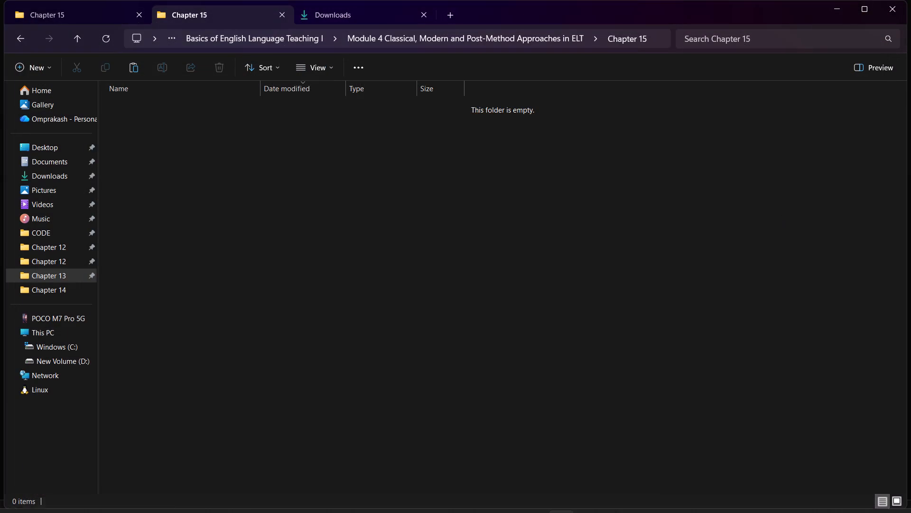
# From the source Chapter 15 folder, open 15.1 Concept of Post-Method Pedagogy and enable editing.
pyautogui.click(91, 11)
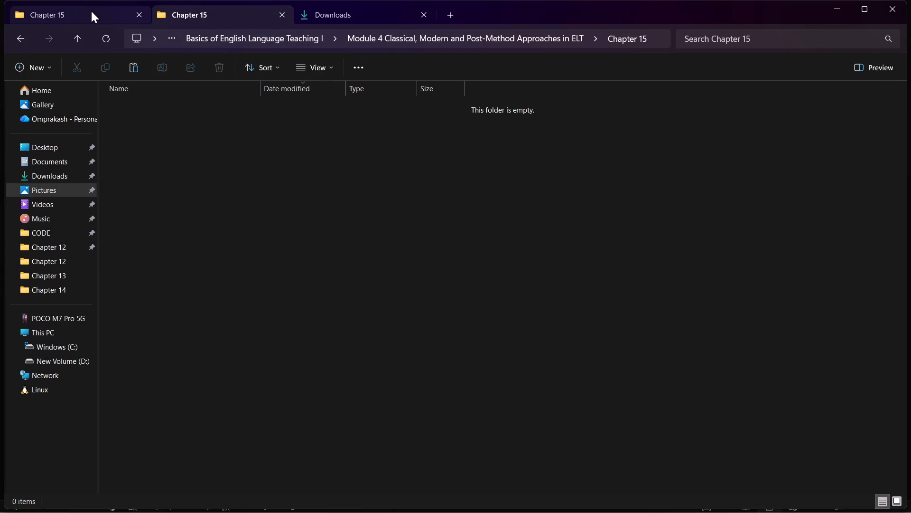
pyautogui.doubleClick(130, 119)
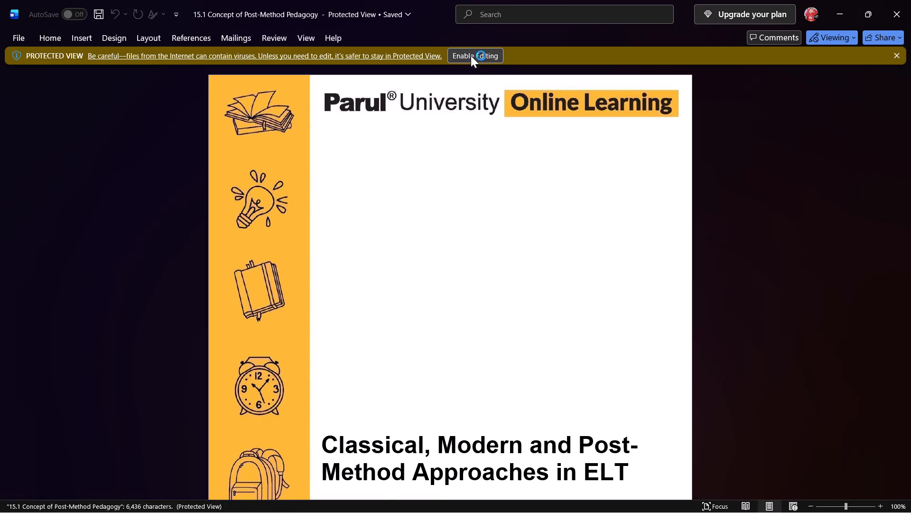
pyautogui.click(472, 57)
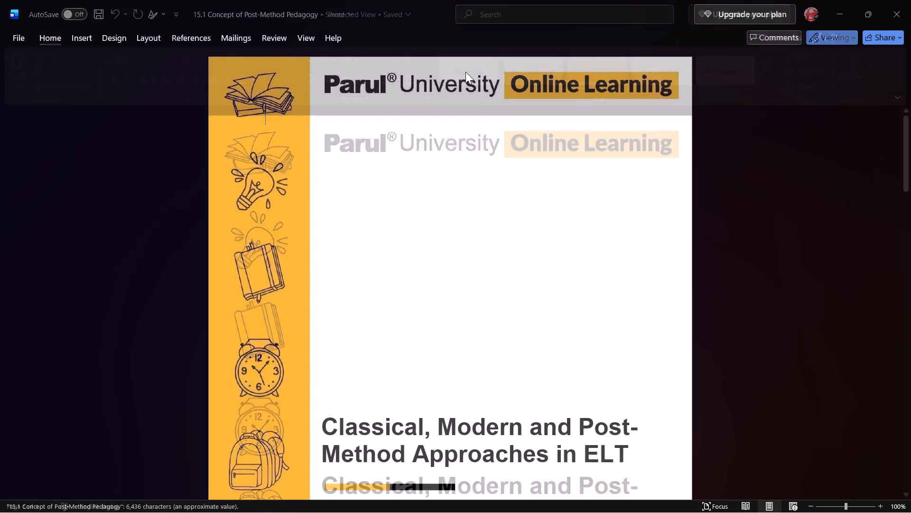
# Copy the whole lesson text of 15.1, from the SUB LESSON 15.1 title through the last key takeaway.
pyautogui.keyDown('ctrl'); pyautogui.scroll(-3, 387, 223); pyautogui.keyUp('ctrl')
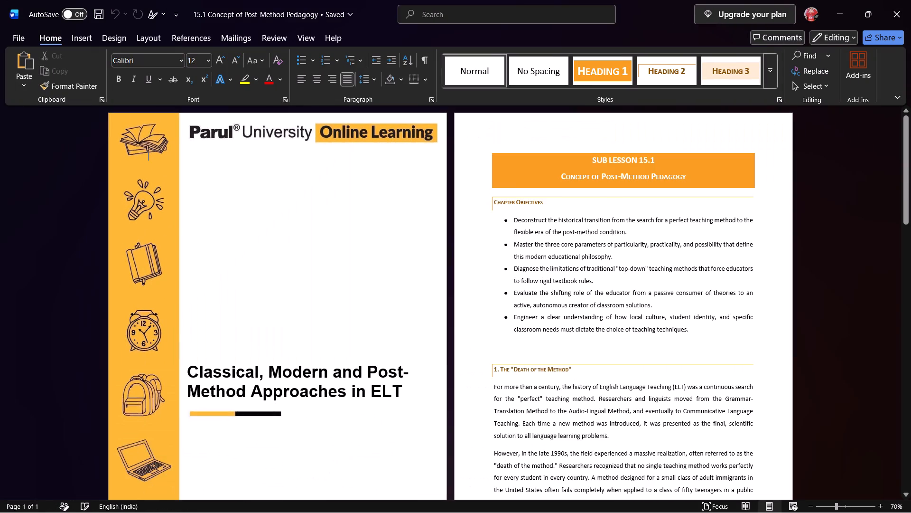
pyautogui.scroll(-1, 387, 223)
pyautogui.scroll(1, 546, 177)
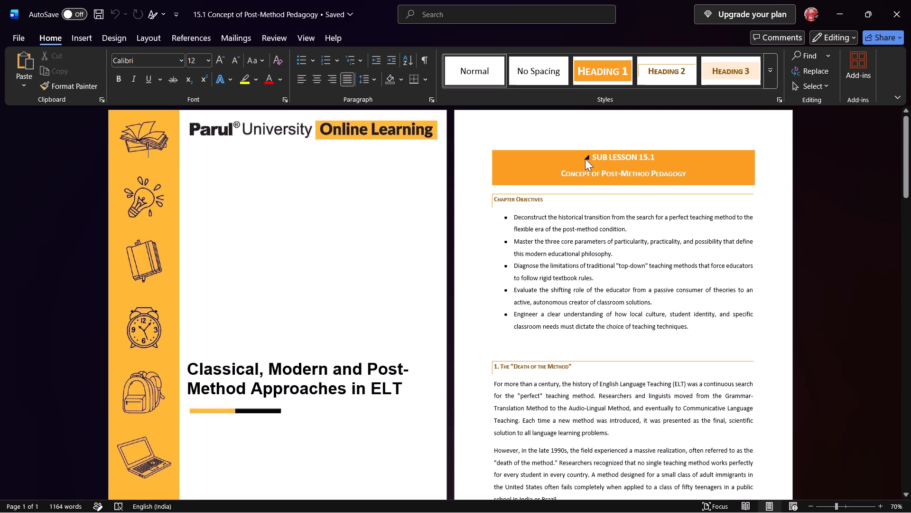
pyautogui.moveTo(592, 155); pyautogui.dragTo(633, 228)
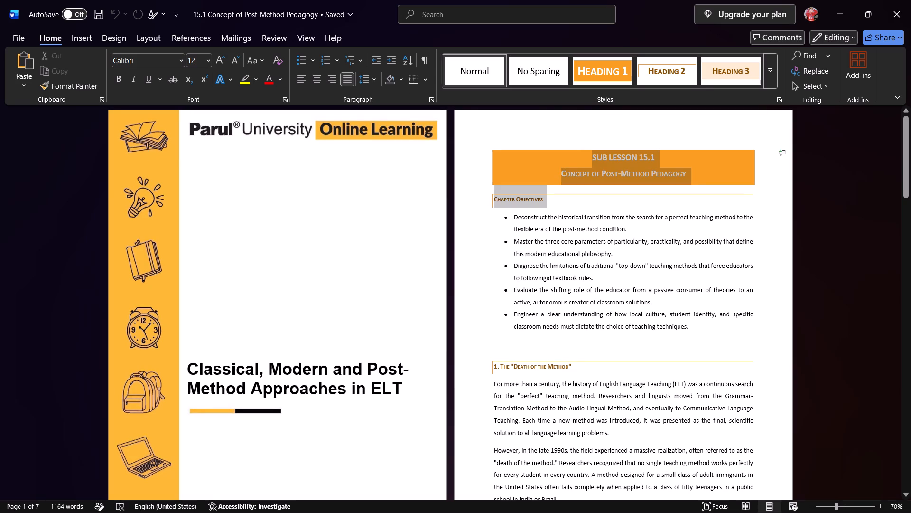
pyautogui.moveTo(633, 228); pyautogui.dragTo(696, 494)
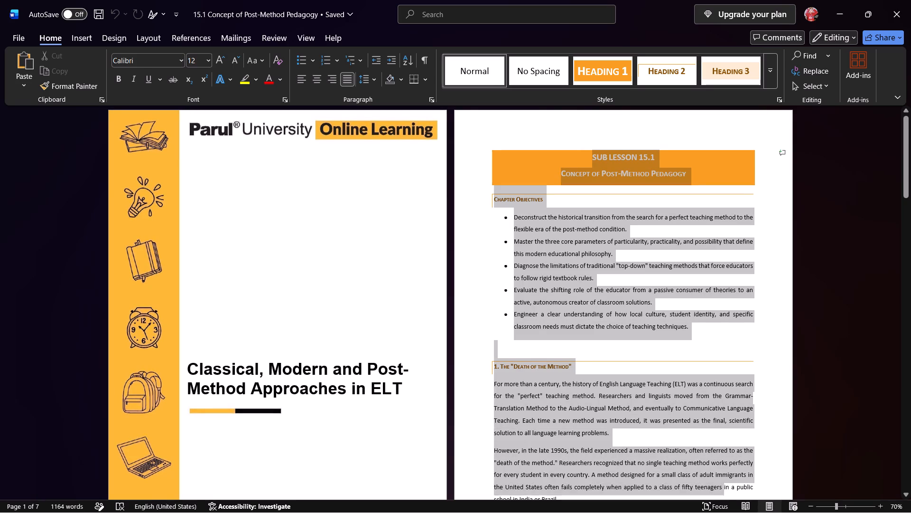
pyautogui.moveTo(696, 494); pyautogui.dragTo(697, 512)
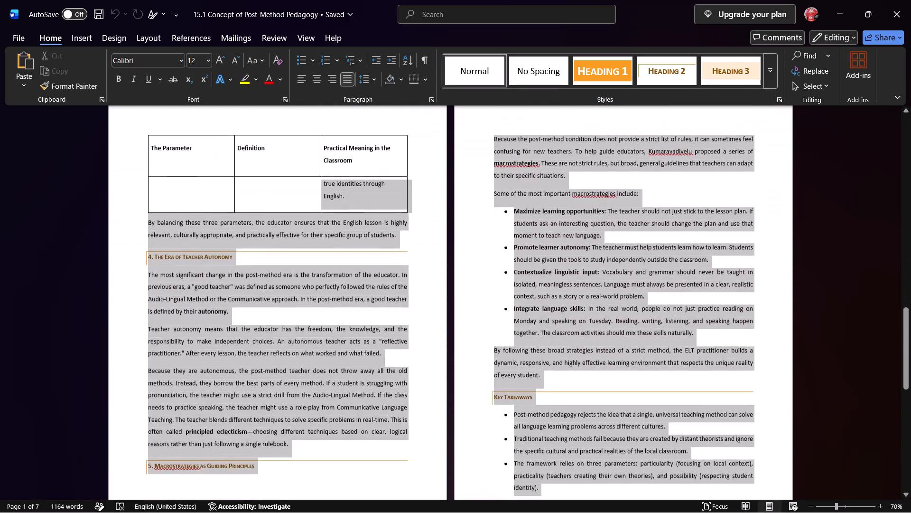
pyautogui.moveTo(697, 512); pyautogui.dragTo(692, 481)
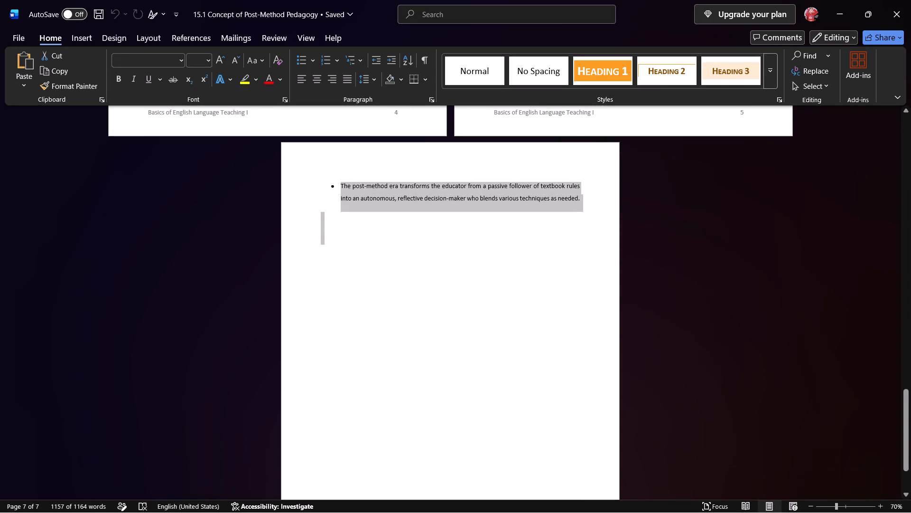
pyautogui.hotkey('ctrl', 'c')
# In SUB LESSON 14.3 ELT, replace everything from the SUB LESSON 14.3 title to the document's end with the copied 15.1 text.
pyautogui.hotkey('alt', 'Tab')
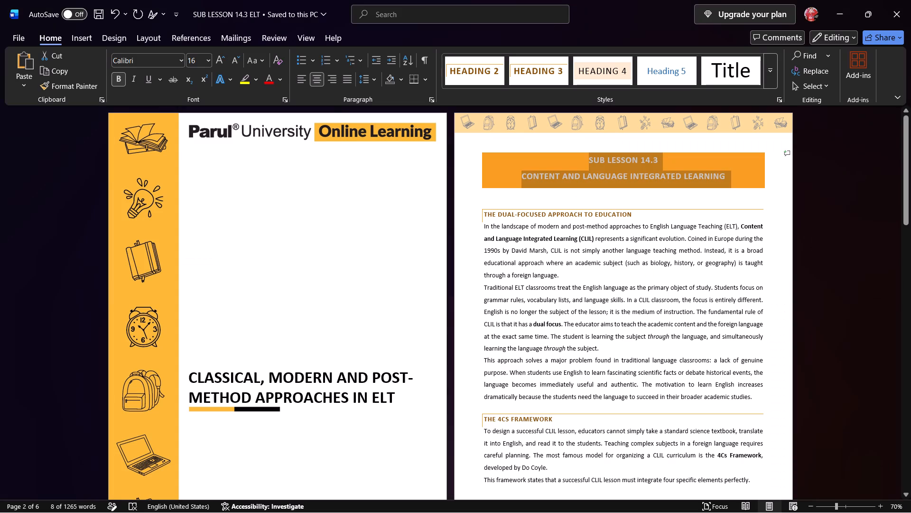
pyautogui.click(589, 159)
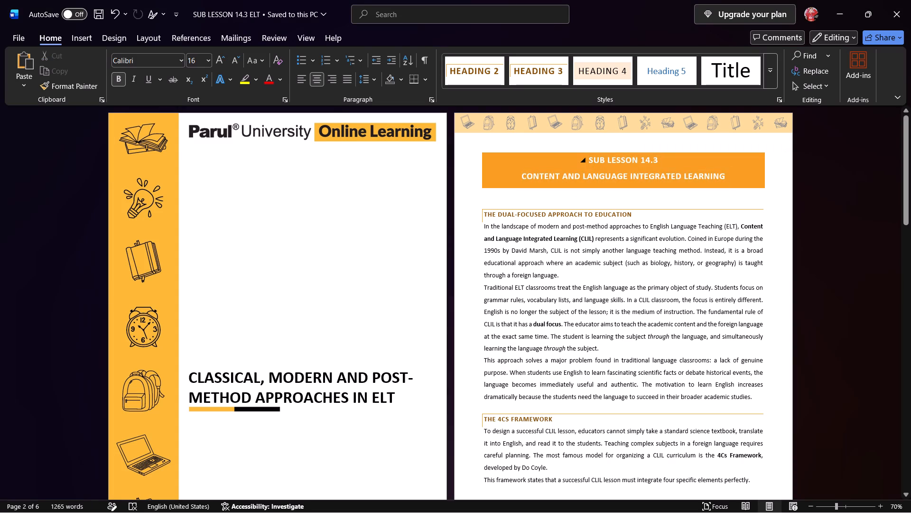
pyautogui.moveTo(590, 157); pyautogui.dragTo(809, 458)
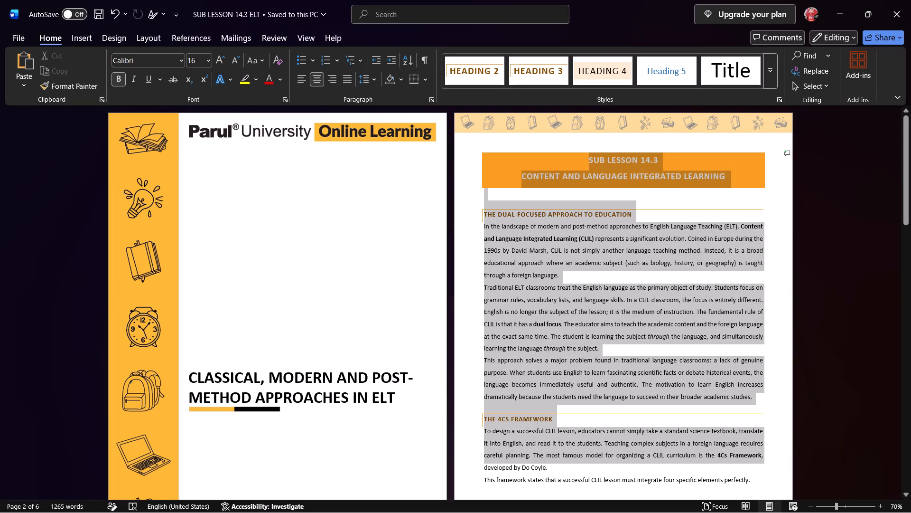
pyautogui.moveTo(809, 458); pyautogui.dragTo(793, 512)
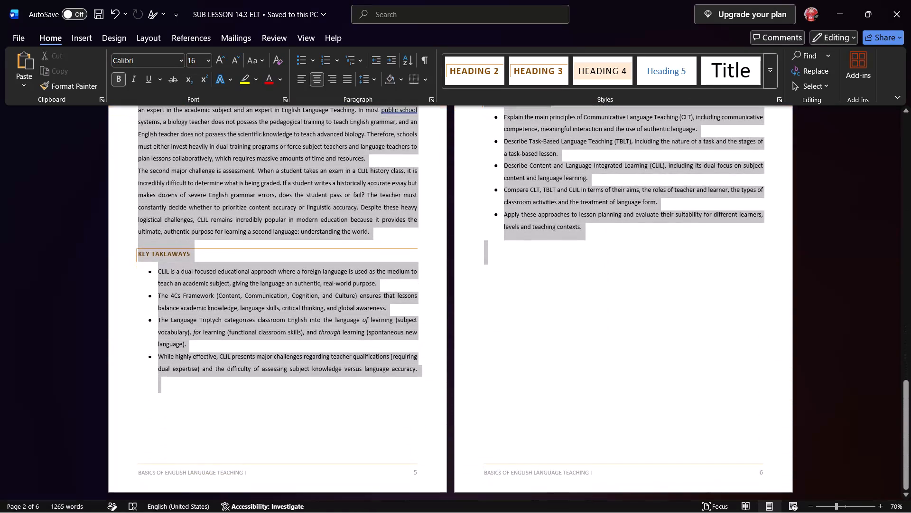
pyautogui.moveTo(793, 512); pyautogui.dragTo(792, 512)
pyautogui.hotkey('ctrl', 'v')
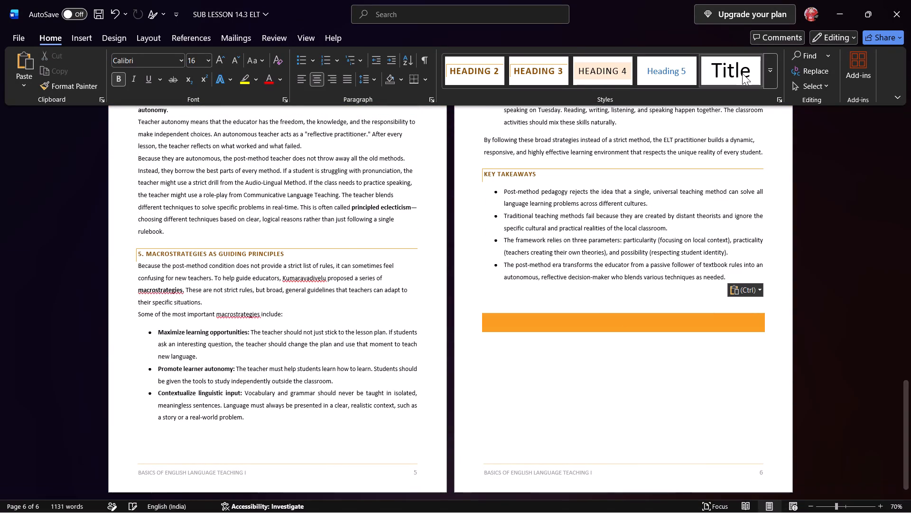
# Apply the Normal style to the empty orange-banded line after the last key takeaway.
pyautogui.click(765, 79)
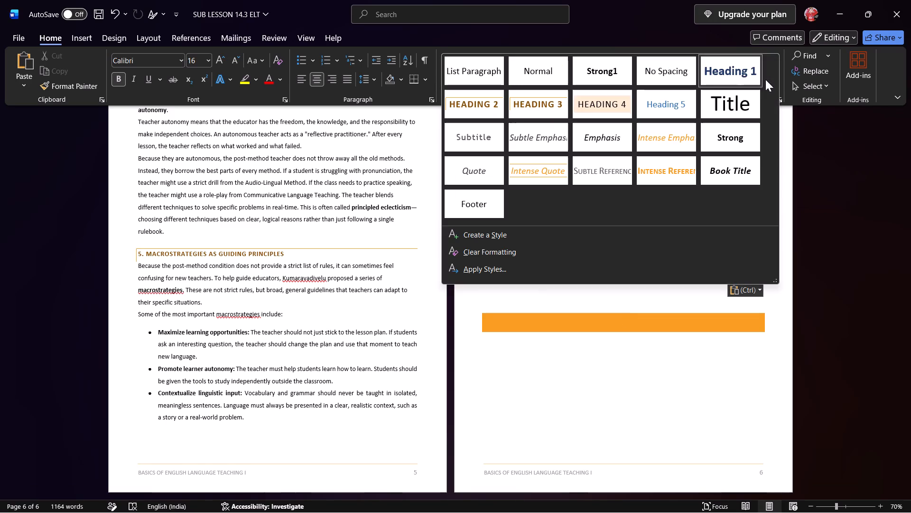
pyautogui.click(545, 73)
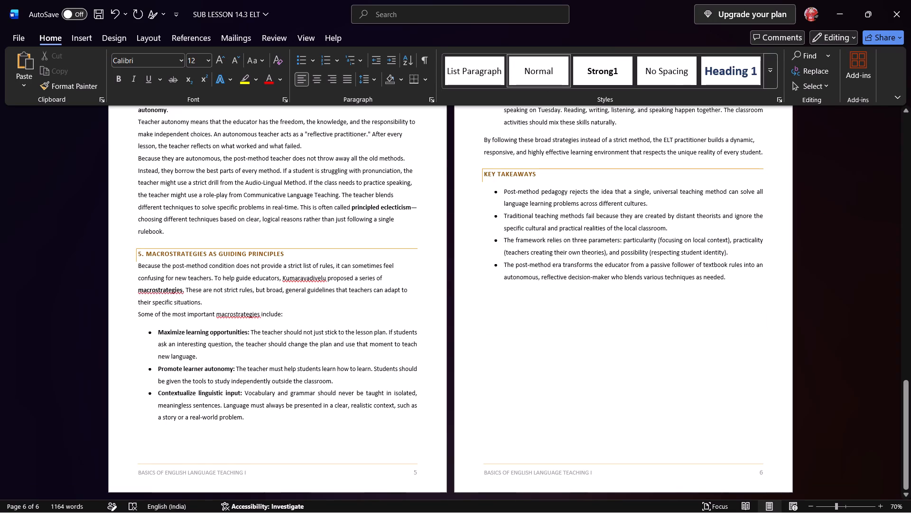
# Use Format Painter to apply the orange title formatting from document 1.2 to both lines of the SUB LESSON 15.1 title.
pyautogui.scroll(12, 500, 277)
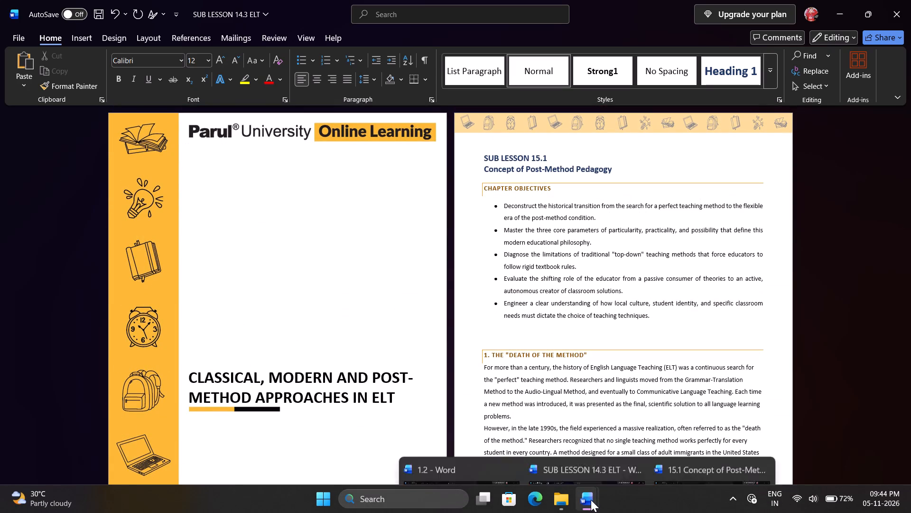
pyautogui.click(491, 444)
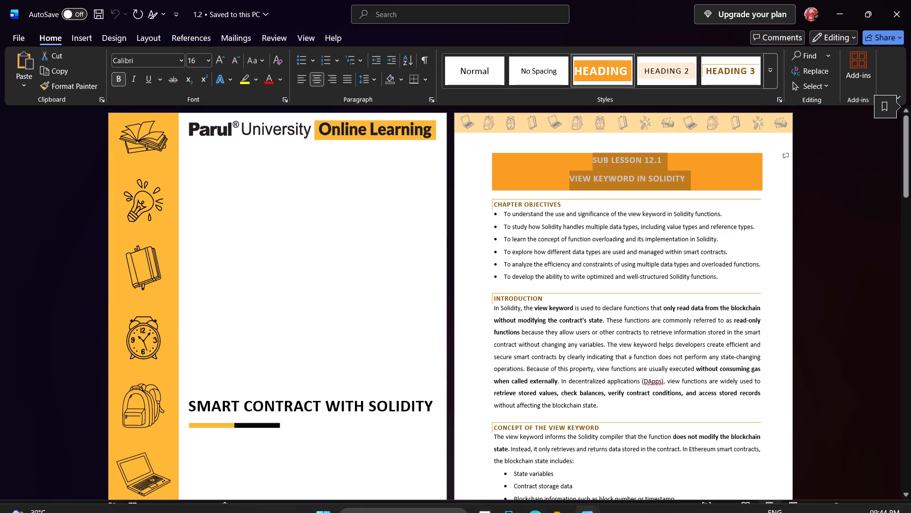
pyautogui.click(80, 87)
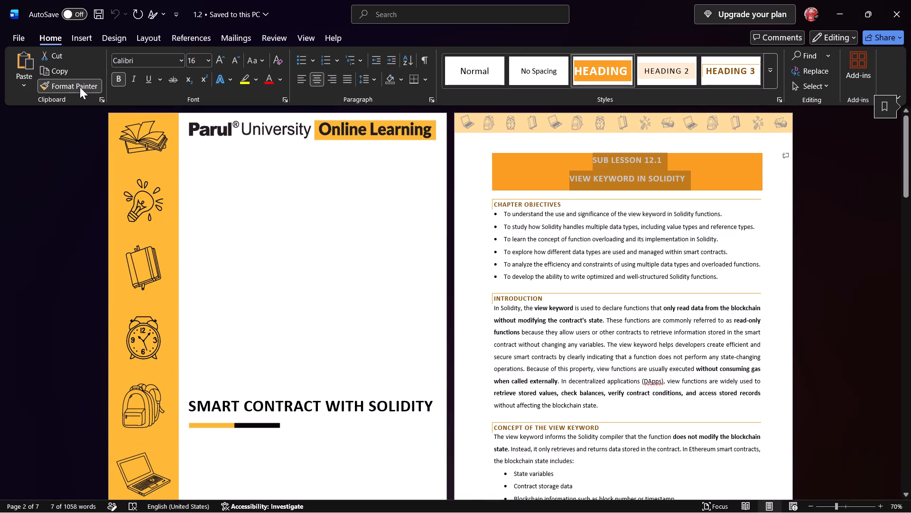
pyautogui.hotkey('alt', 'Tab')
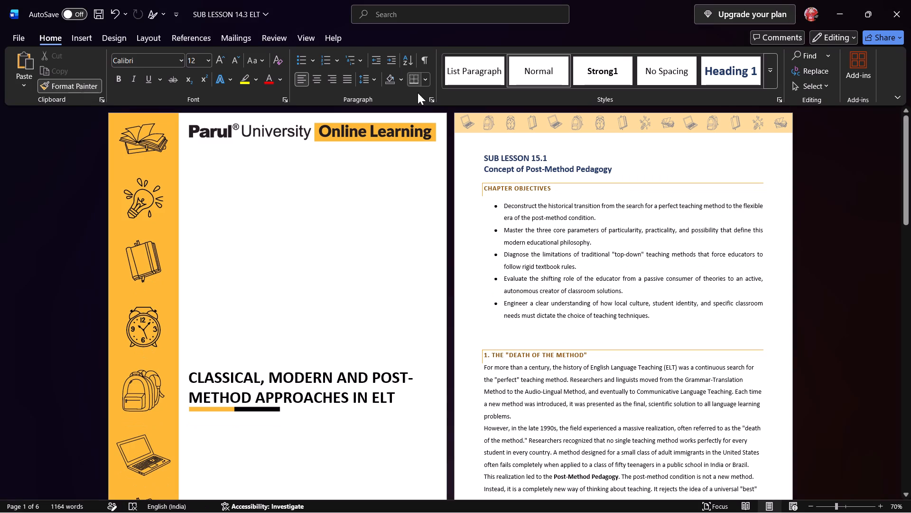
pyautogui.moveTo(622, 170); pyautogui.dragTo(588, 170)
pyautogui.moveTo(588, 170); pyautogui.dragTo(482, 153)
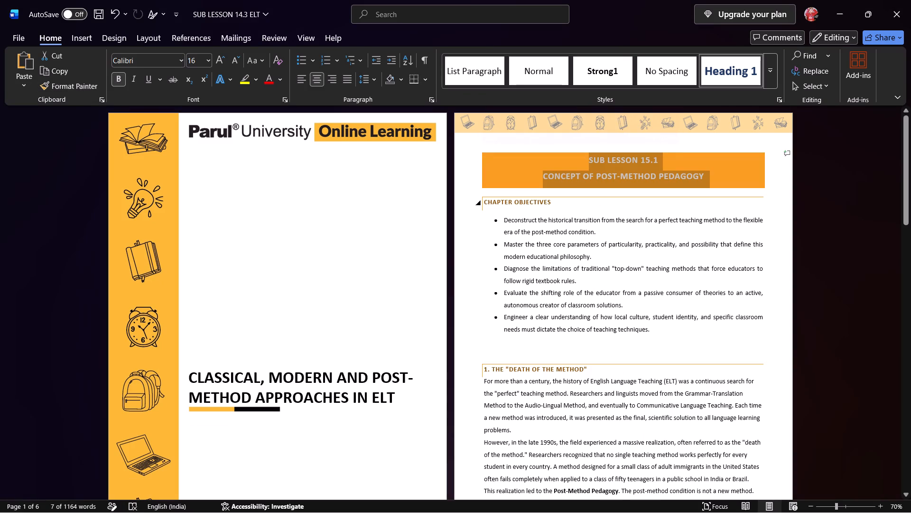
# Delete the blank line above the "Death of the Method" heading and remove the heading's "1." number.
pyautogui.click(507, 344)
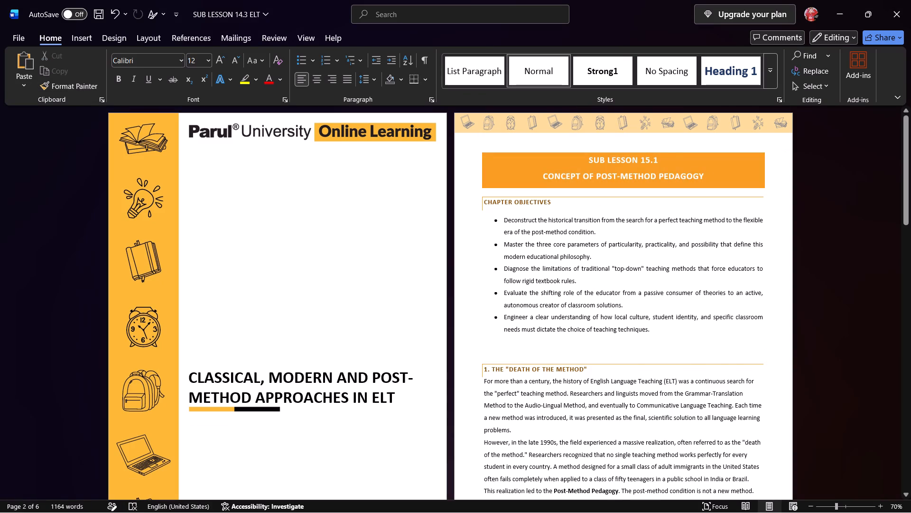
pyautogui.press('Delete')
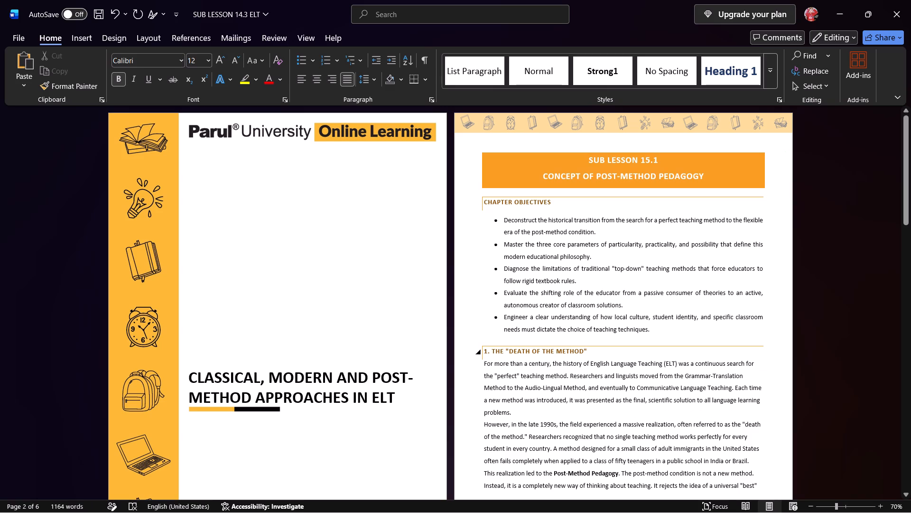
pyautogui.press('Delete')
pyautogui.press('Delete')
pyautogui.press('Delete')
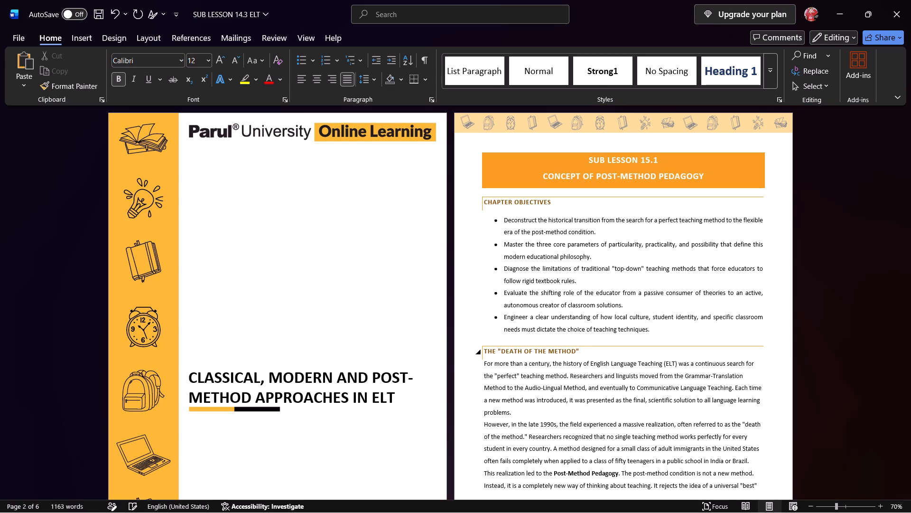
# Remove the "2." and "3." numbers from the "The Problem with Traditional Methods" and "Kumaravadivelu's Three Parameters" headings.
pyautogui.scroll(-5, 507, 344)
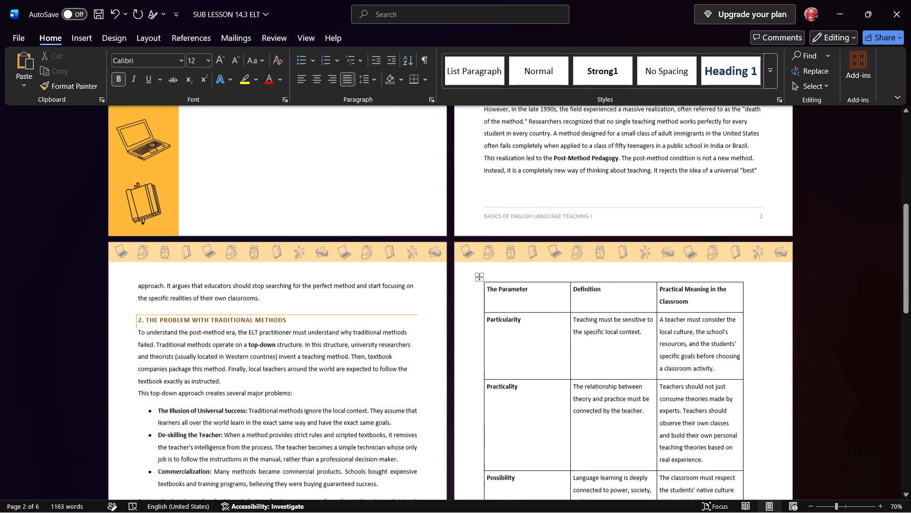
pyautogui.click(137, 319)
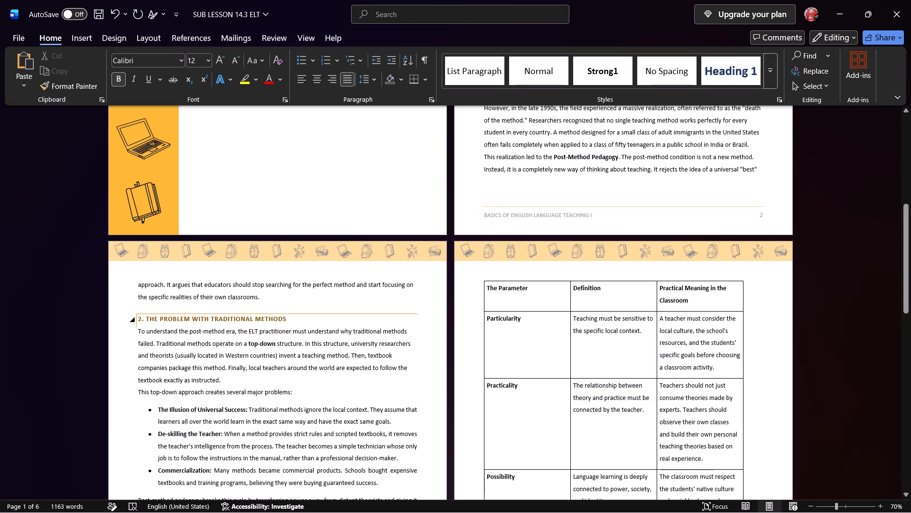
pyautogui.click(139, 318)
pyautogui.press('Delete')
pyautogui.press('Delete')
pyautogui.press('Delete')
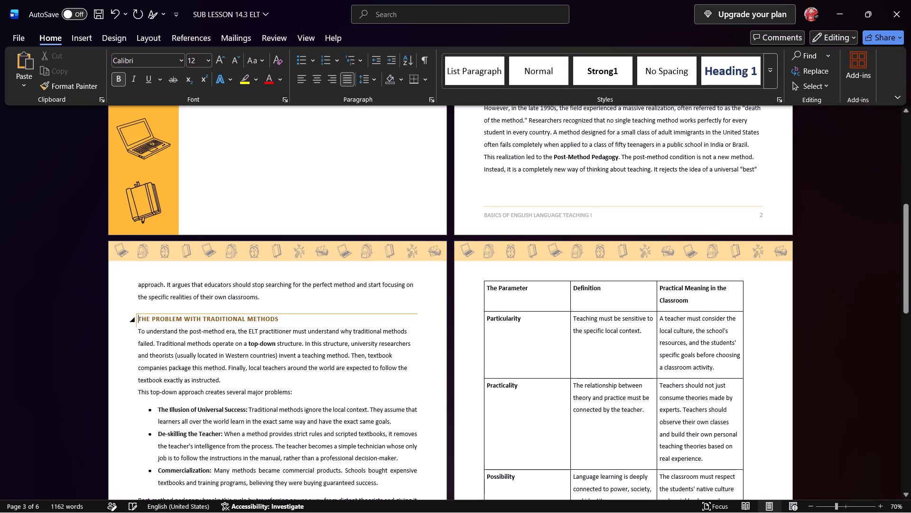
pyautogui.scroll(-3, 139, 318)
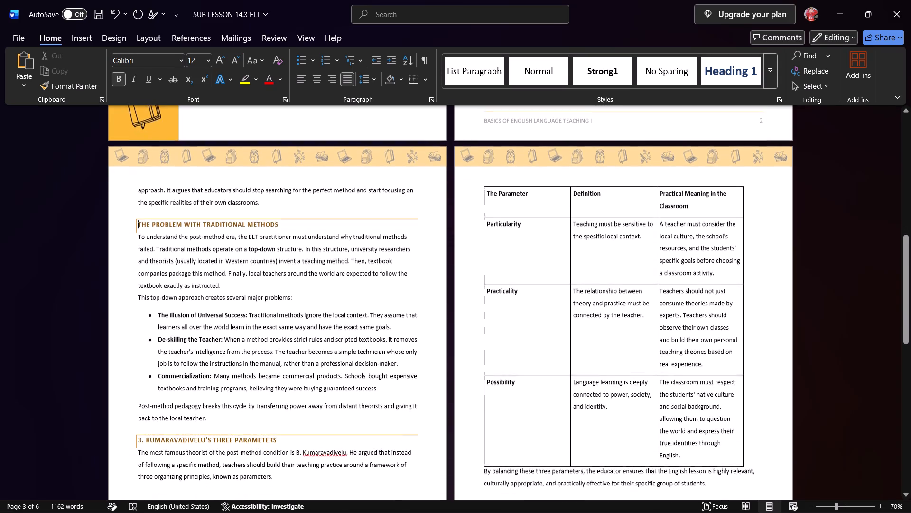
pyautogui.scroll(-1, 139, 318)
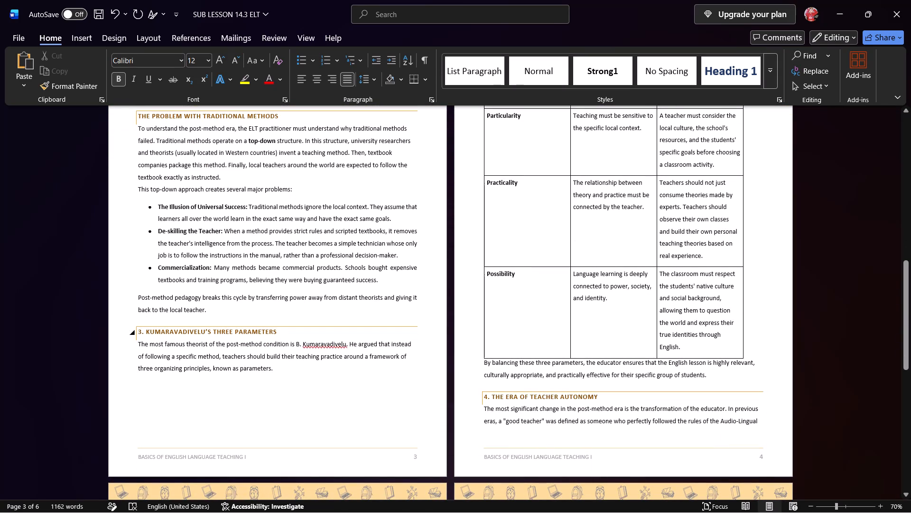
pyautogui.click(139, 332)
pyautogui.press('Delete')
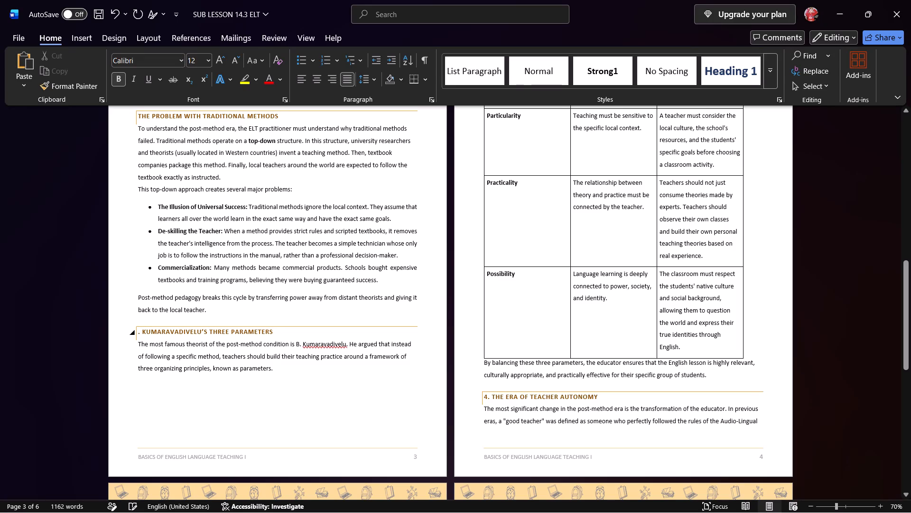
pyautogui.press('Delete')
pyautogui.press('Delete')
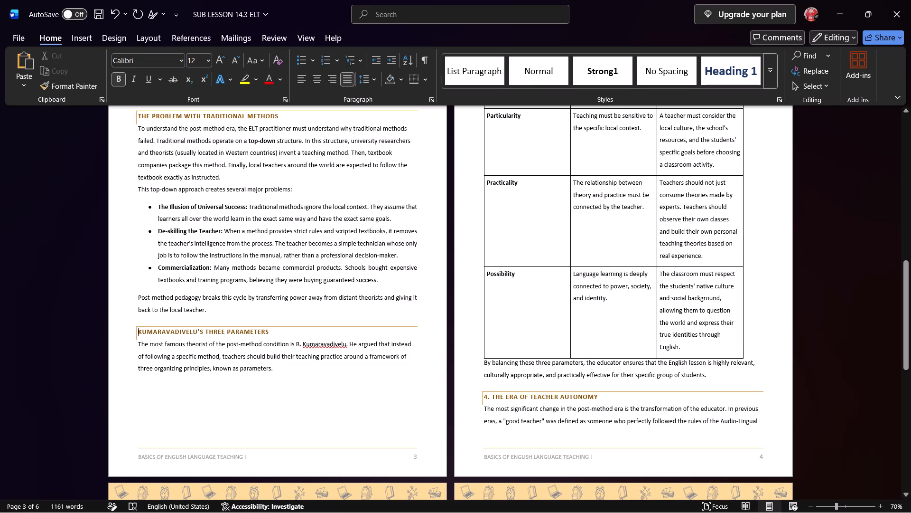
# Remove the "4." and "5." numbers from the "The Era of Teacher Autonomy" and "Macrostrategies as Guiding Principles" headings.
pyautogui.click(484, 396)
pyautogui.press('Delete')
pyautogui.press('Delete')
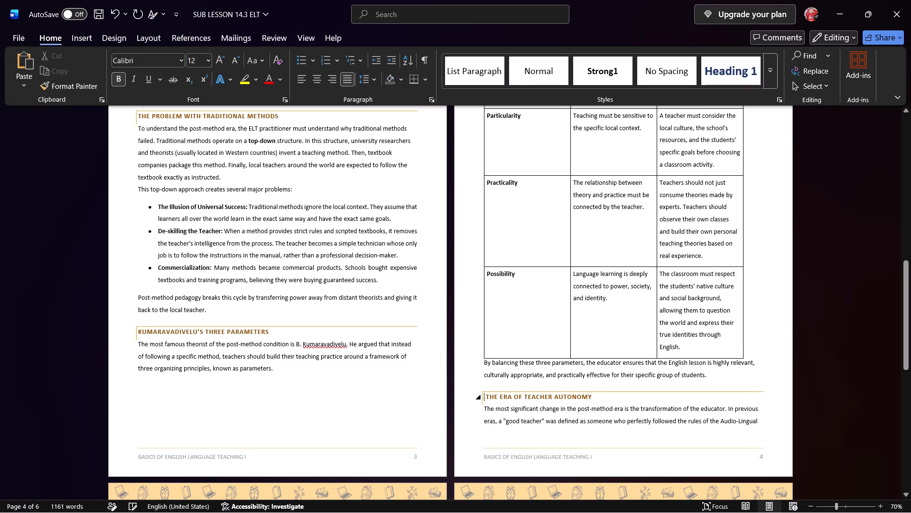
pyautogui.press('Delete')
pyautogui.scroll(-2, 484, 396)
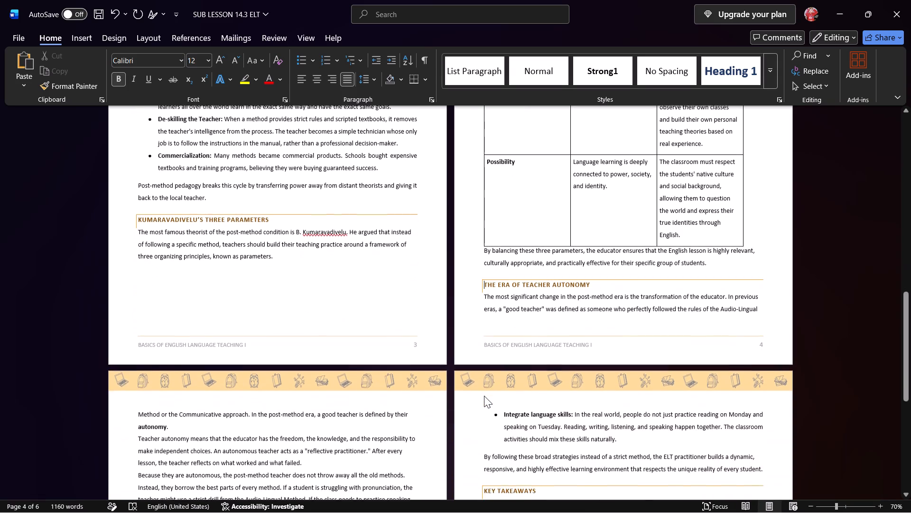
pyautogui.scroll(-4, 484, 396)
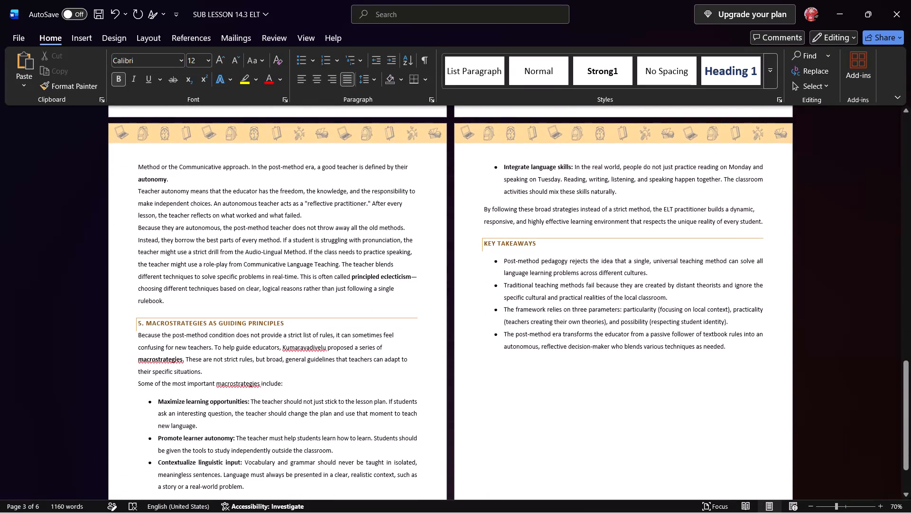
pyautogui.click(138, 323)
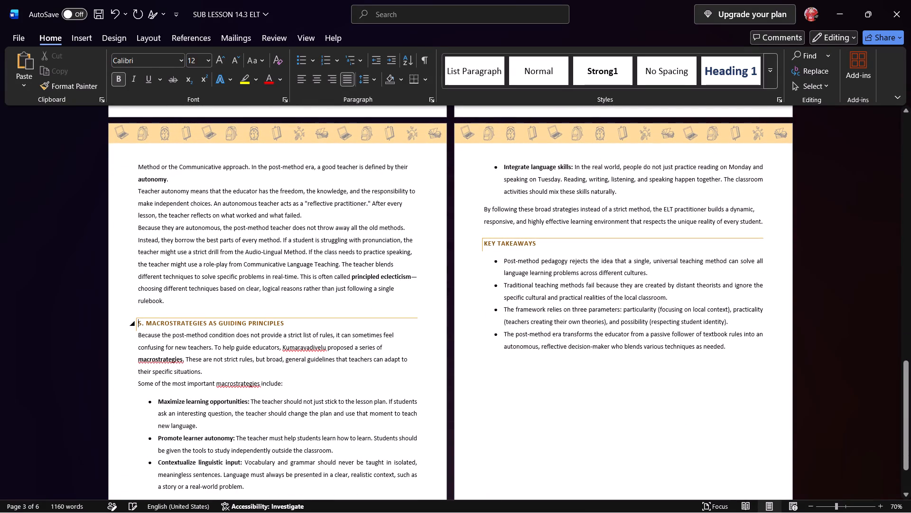
pyautogui.press('Delete')
pyautogui.press('Delete')
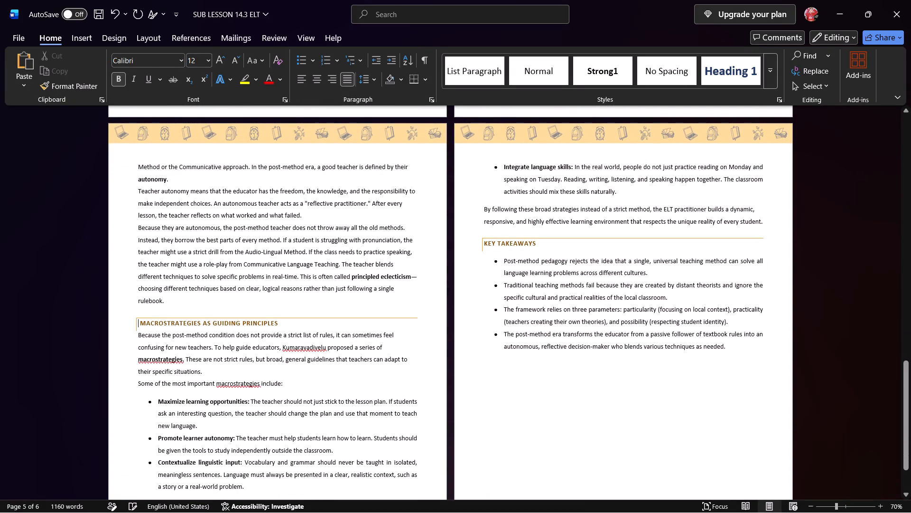
pyautogui.press('Delete')
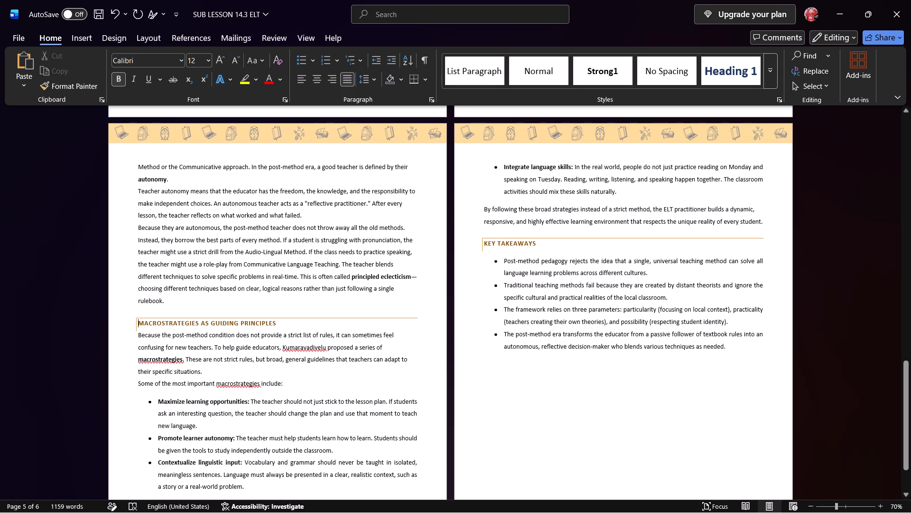
# Justify all text in the document and apply one uniform line spacing to it.
pyautogui.hotkey('ctrl', 'a')
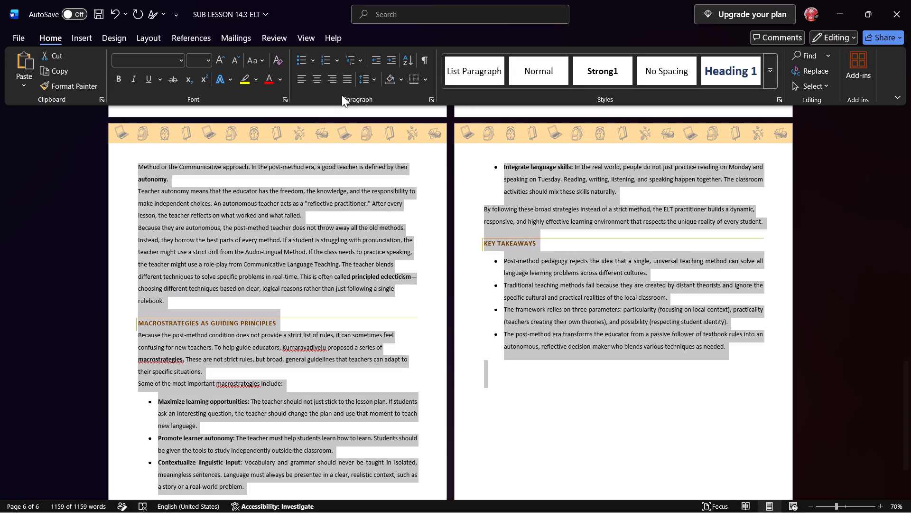
pyautogui.click(350, 79)
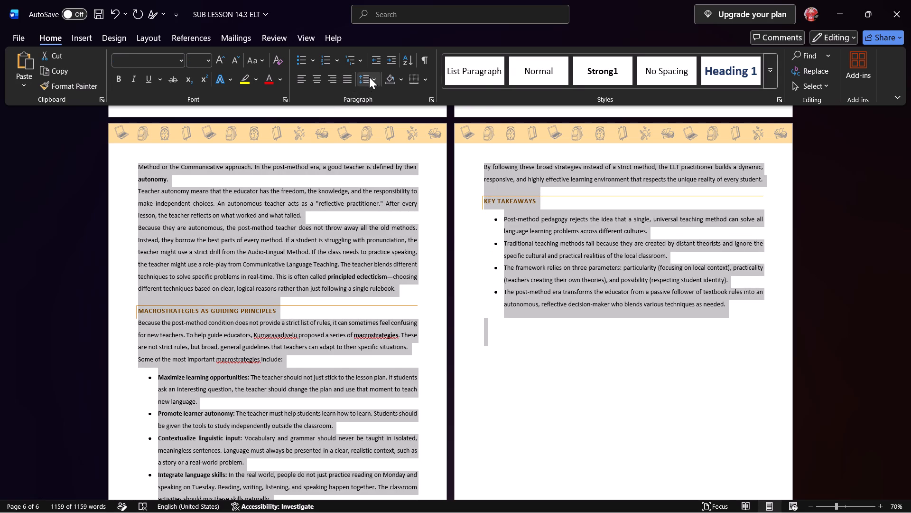
pyautogui.click(369, 77)
pyautogui.click(378, 131)
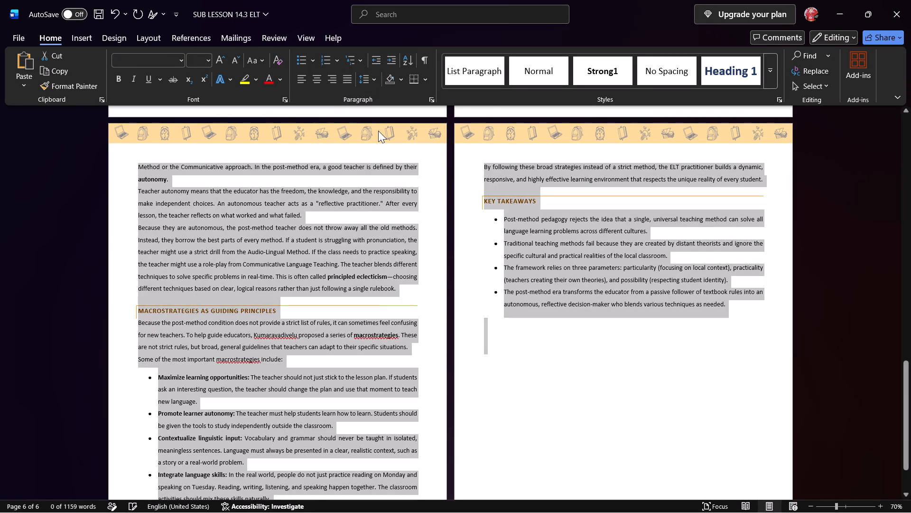
# Widen the "Practical Meaning in the Classroom" column so the parameters table spans the full width of the body text.
pyautogui.scroll(4, 377, 321)
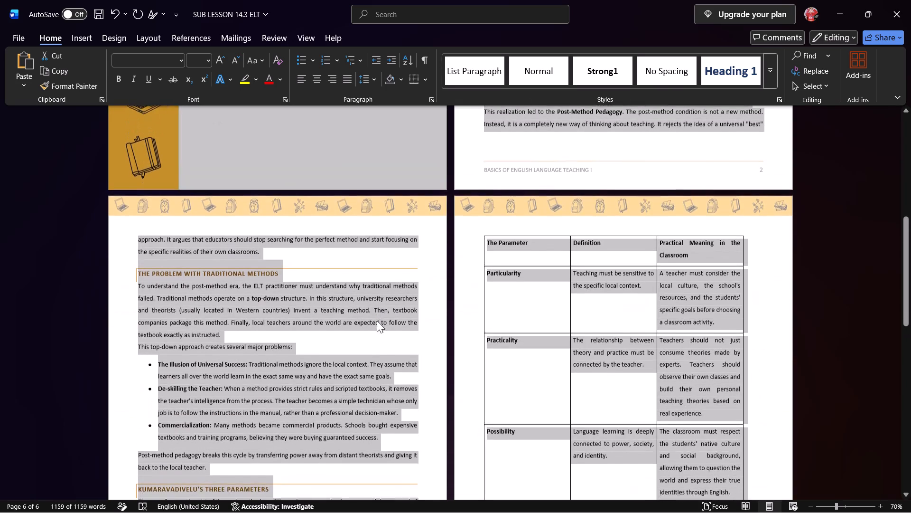
pyautogui.scroll(1, 377, 321)
pyautogui.scroll(-1, 377, 321)
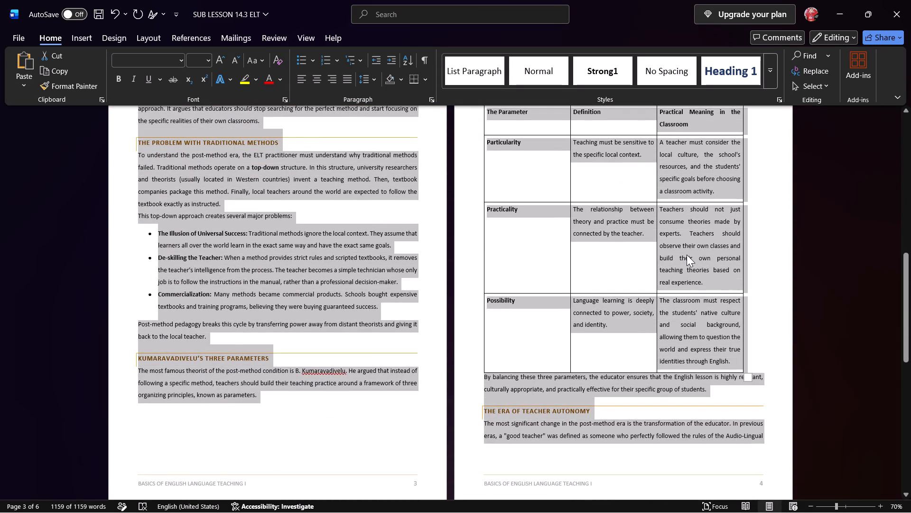
pyautogui.click(687, 255)
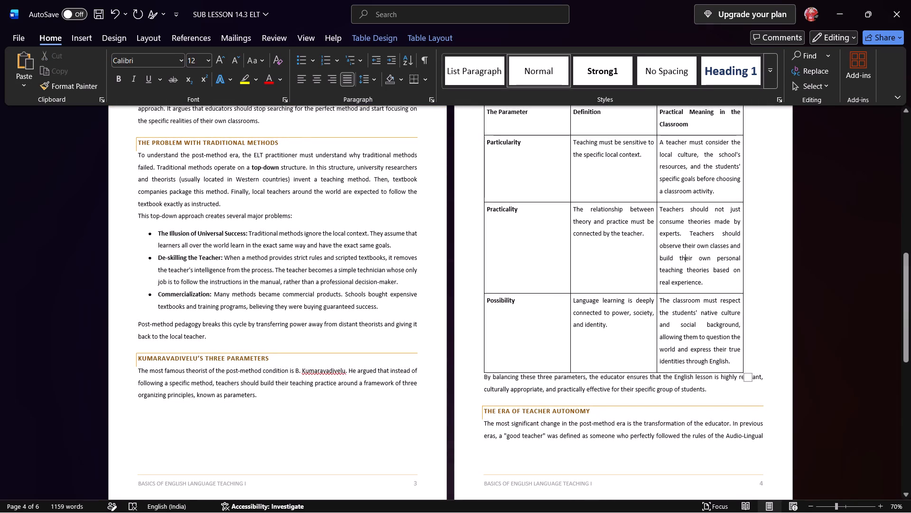
pyautogui.moveTo(742, 252); pyautogui.dragTo(761, 252)
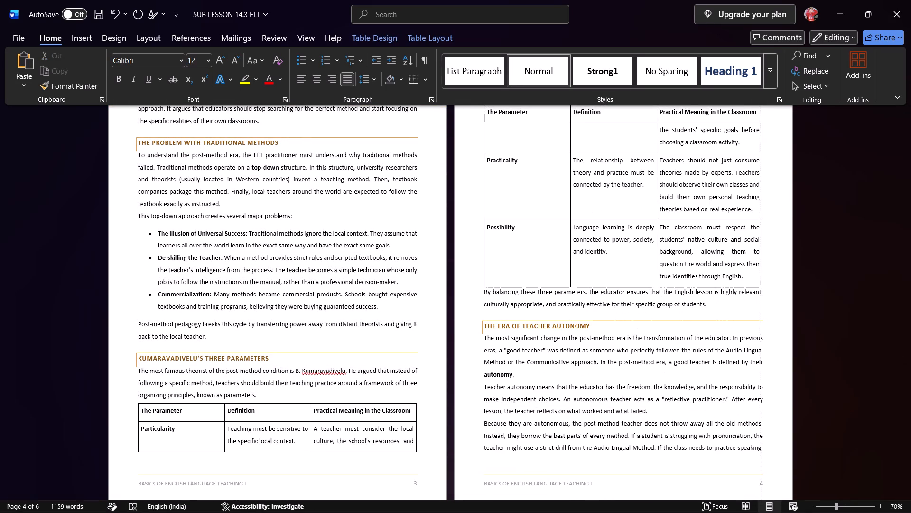
pyautogui.moveTo(761, 252); pyautogui.dragTo(763, 252)
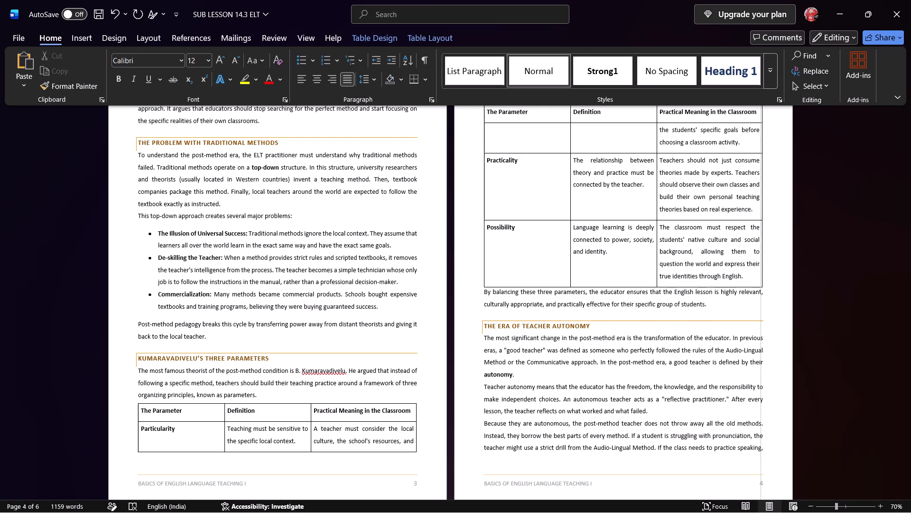
pyautogui.moveTo(763, 252); pyautogui.dragTo(765, 251)
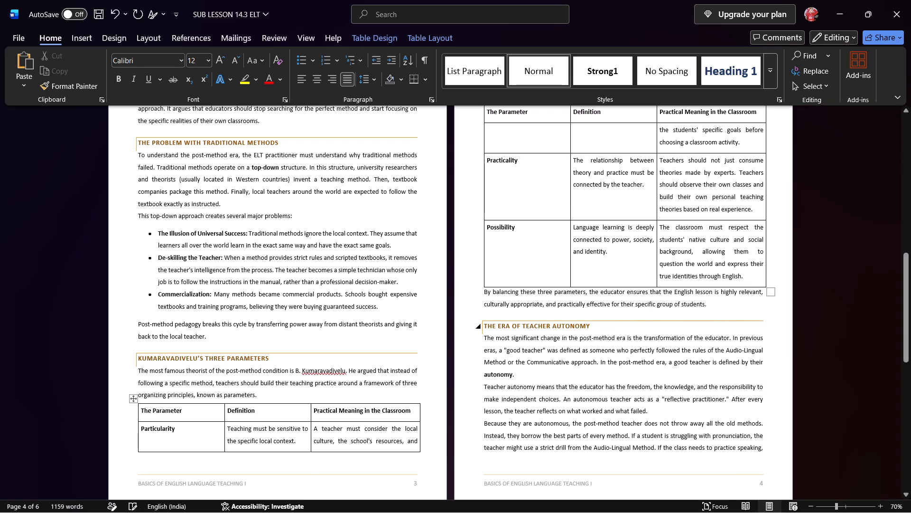
# Narrow the table's "The Parameter" and "Definition" columns, giving the freed width to the "Practical Meaning in the Classroom" column.
pyautogui.scroll(1, 516, 326)
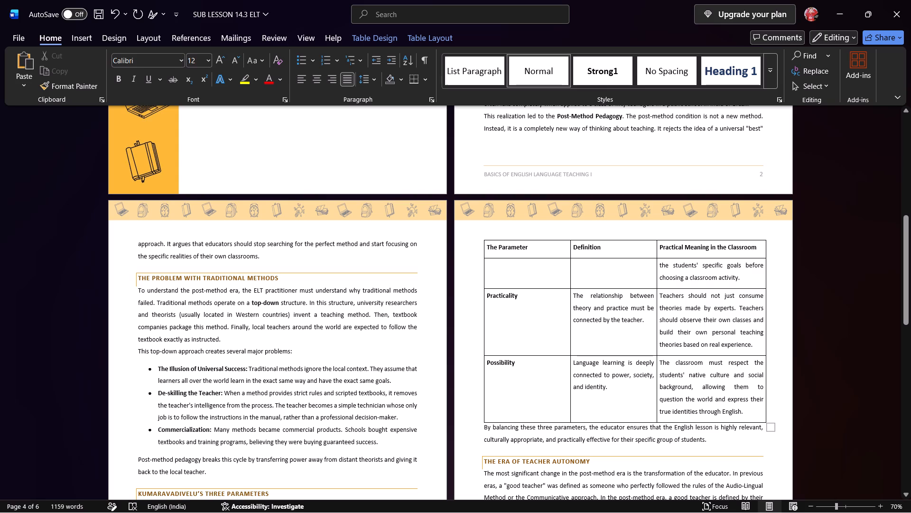
pyautogui.moveTo(570, 341); pyautogui.dragTo(540, 344)
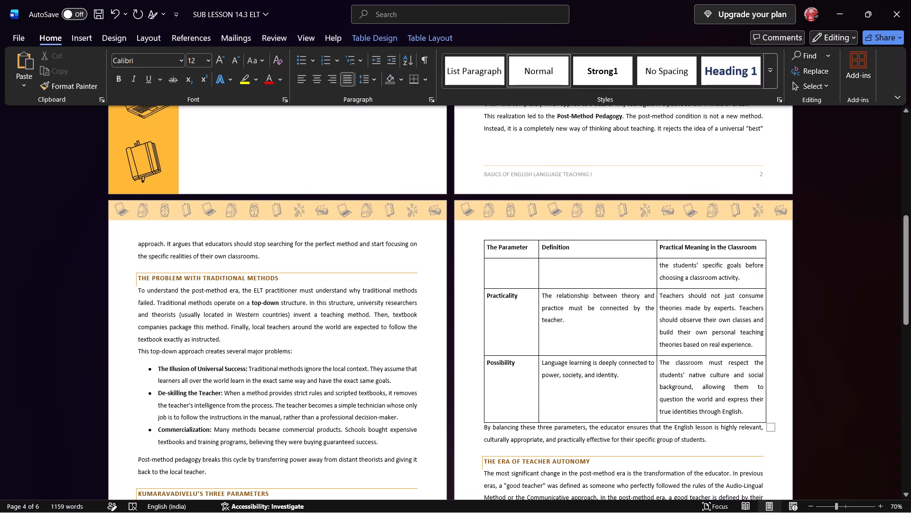
pyautogui.click(655, 330)
pyautogui.moveTo(656, 326); pyautogui.dragTo(615, 330)
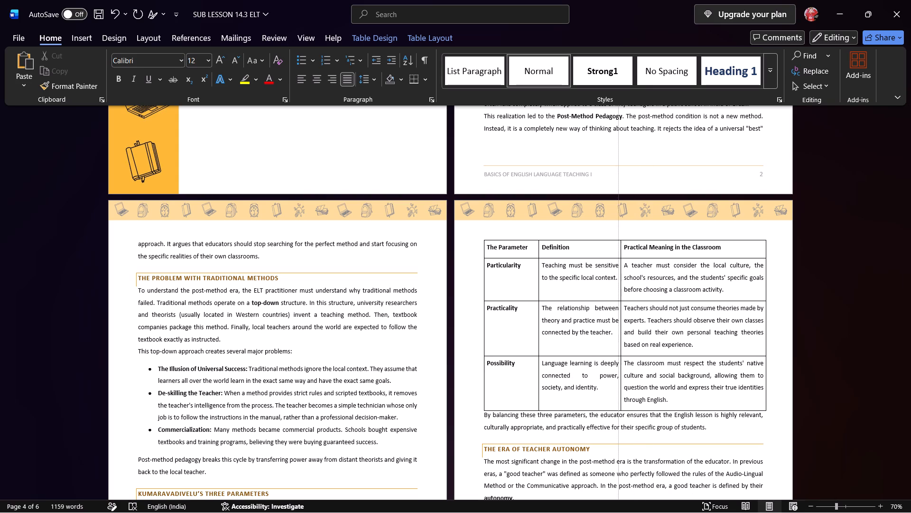
pyautogui.moveTo(615, 330); pyautogui.dragTo(618, 330)
pyautogui.moveTo(618, 330); pyautogui.dragTo(628, 327)
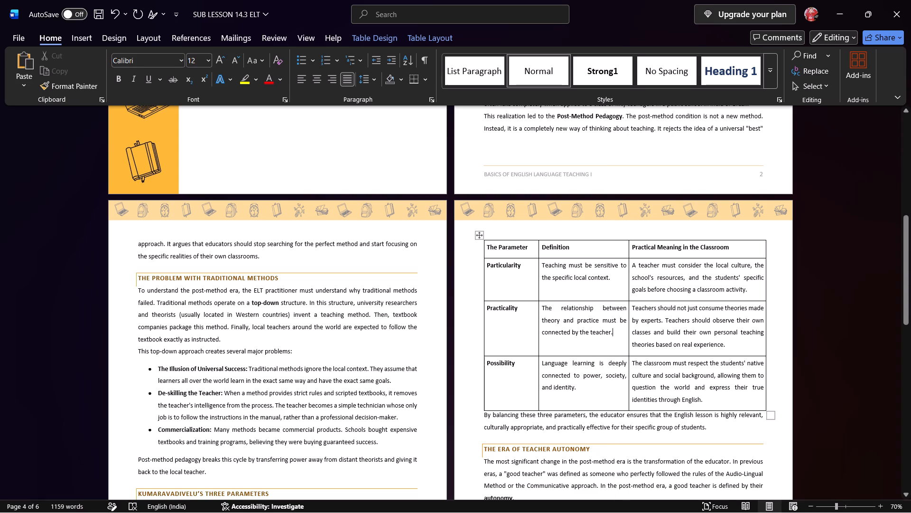
# Center both lines of the orange "SUB LESSON 15.1 Concept of Post-Method Pedagogy" title.
pyautogui.scroll(-5, 628, 327)
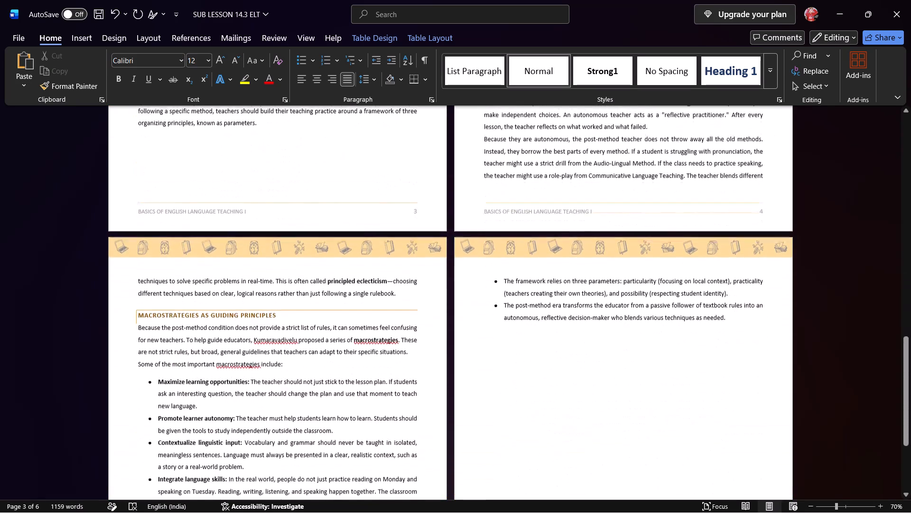
pyautogui.scroll(-3, 628, 327)
pyautogui.scroll(2, 628, 327)
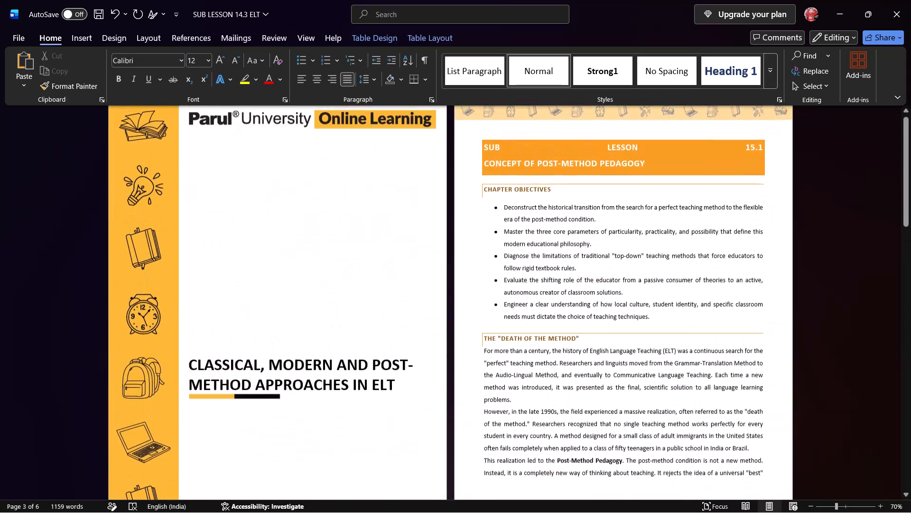
pyautogui.moveTo(652, 169); pyautogui.dragTo(536, 156)
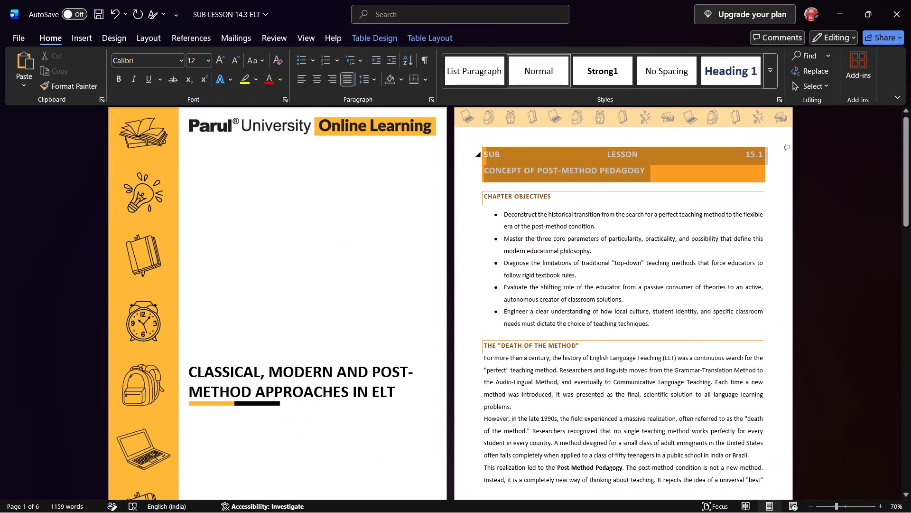
pyautogui.moveTo(536, 156); pyautogui.dragTo(510, 153)
pyautogui.click(316, 83)
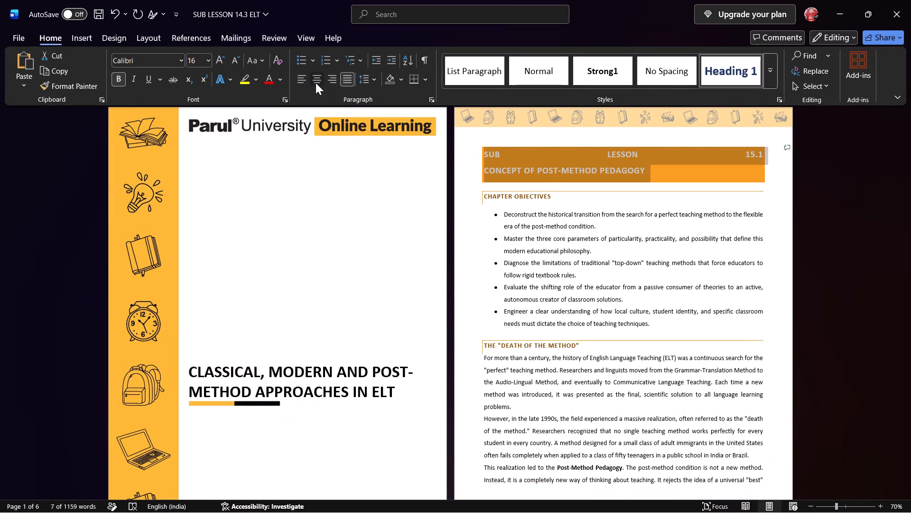
# Save a copy of the document in the Downloads folder as "SUB LESSON 15.1 ELT".
pyautogui.click(25, 42)
pyautogui.click(52, 217)
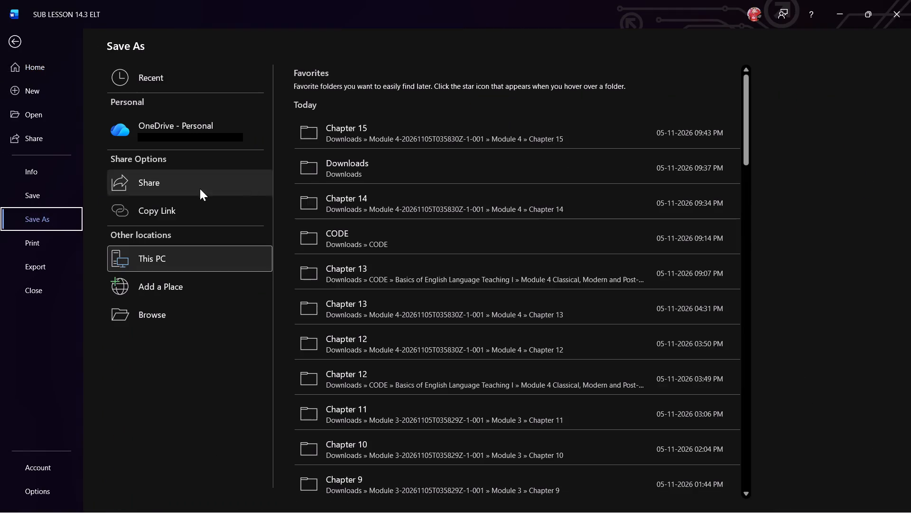
pyautogui.click(358, 169)
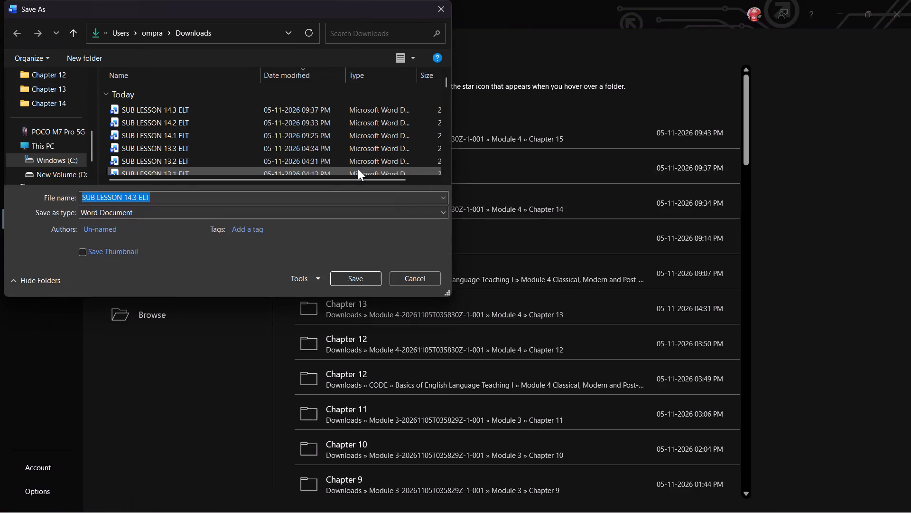
pyautogui.click(136, 197)
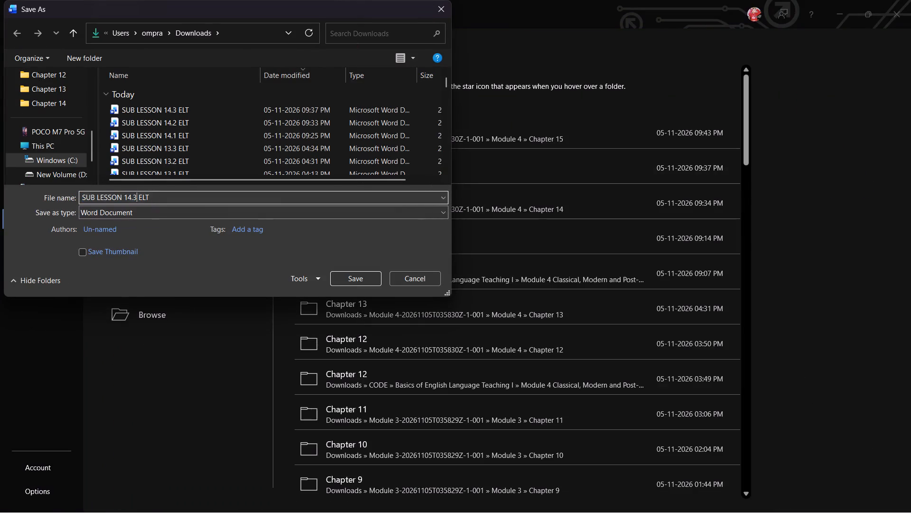
pyautogui.press('BackSpace')
pyautogui.press('BackSpace')
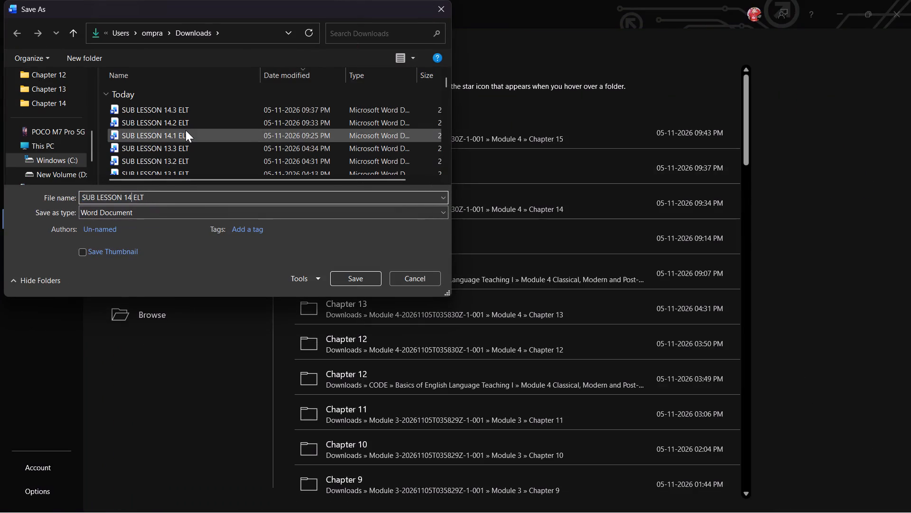
pyautogui.press('BackSpace')
pyautogui.write('5.1')
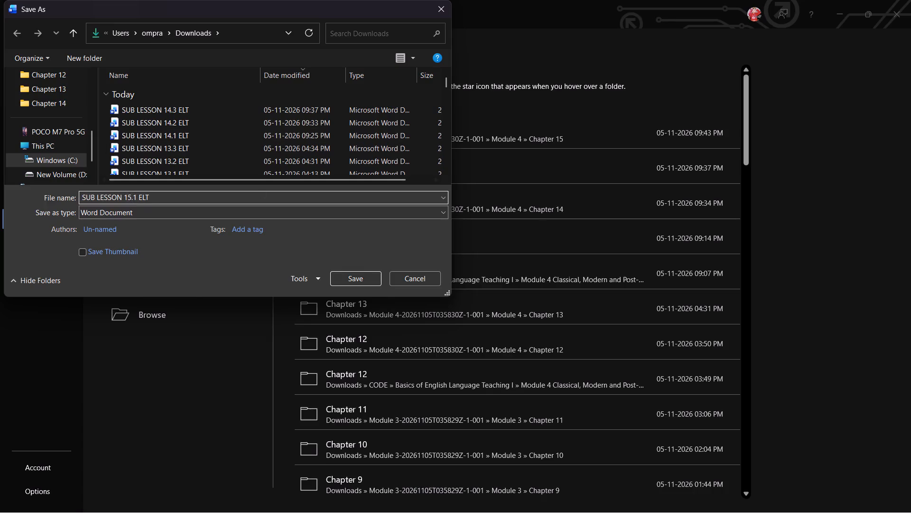
pyautogui.click(360, 280)
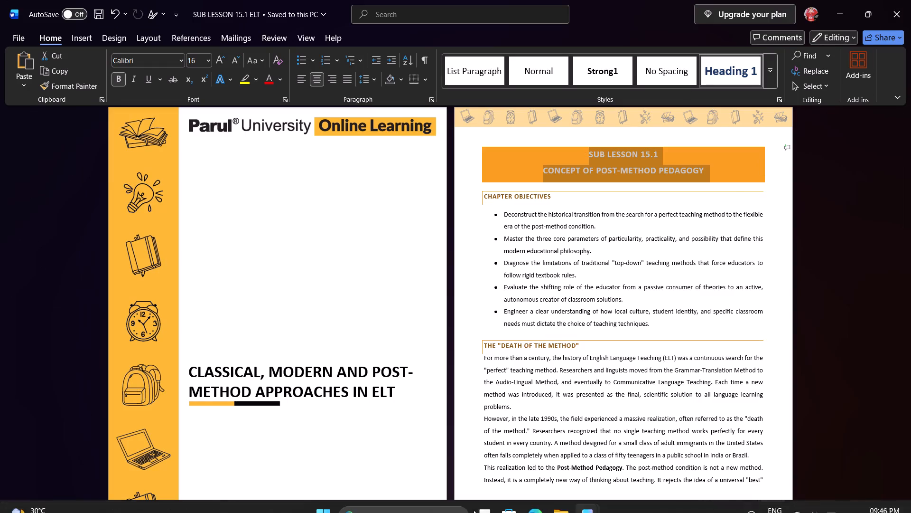
# Copy the "SUB LESSON 15.1 ELT" file from Downloads into the empty Chapter 15 folder of "Module 4 Classical, Modern and Post-Method Approaches in ELT".
pyautogui.click(560, 499)
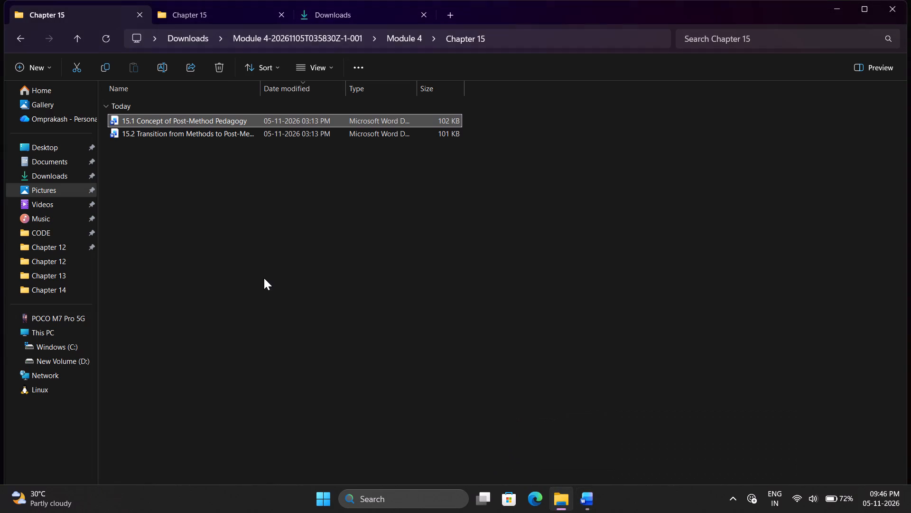
pyautogui.click(228, 18)
pyautogui.click(321, 13)
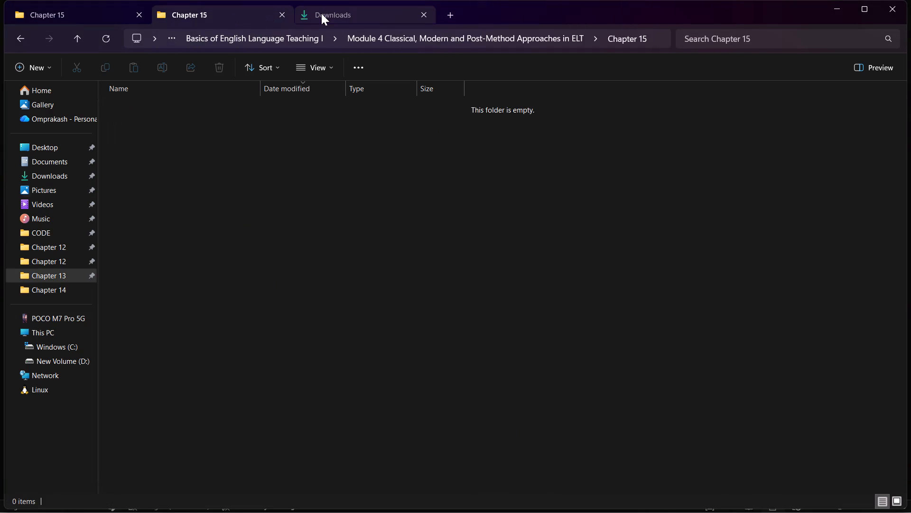
pyautogui.click(205, 117)
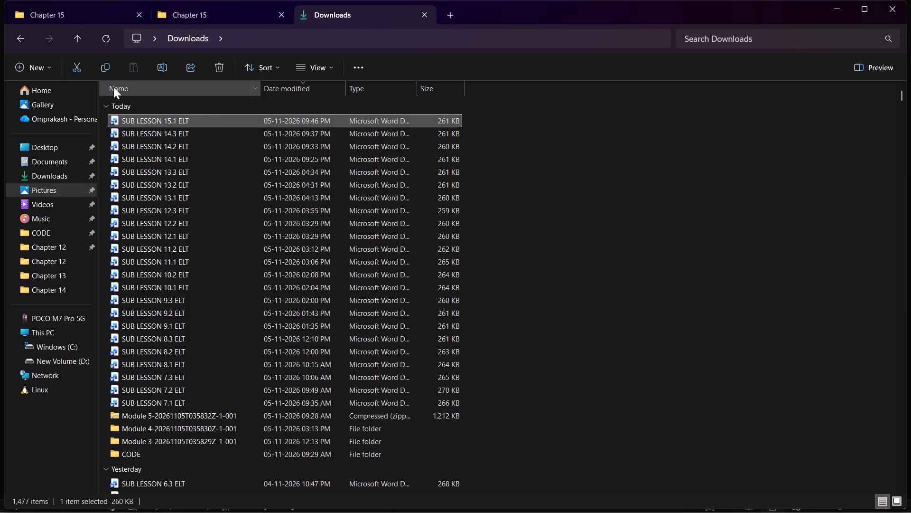
pyautogui.click(103, 69)
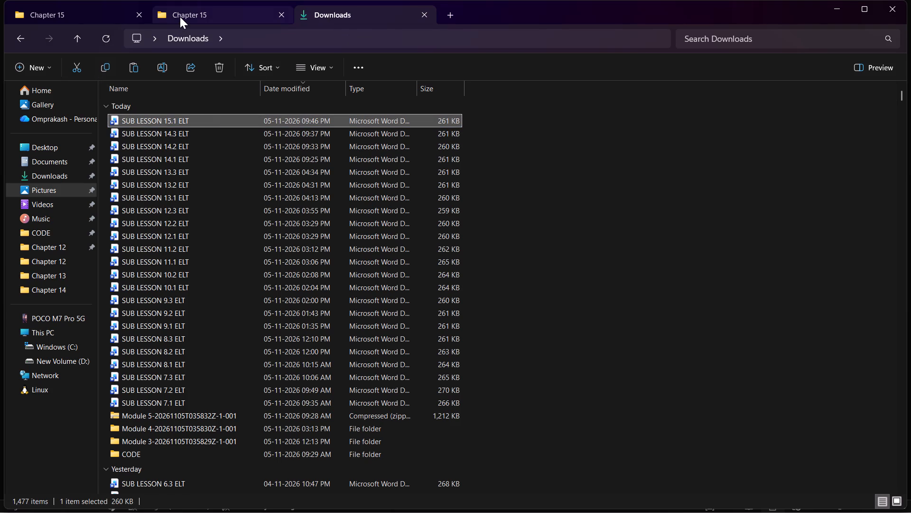
pyautogui.click(180, 17)
pyautogui.click(137, 72)
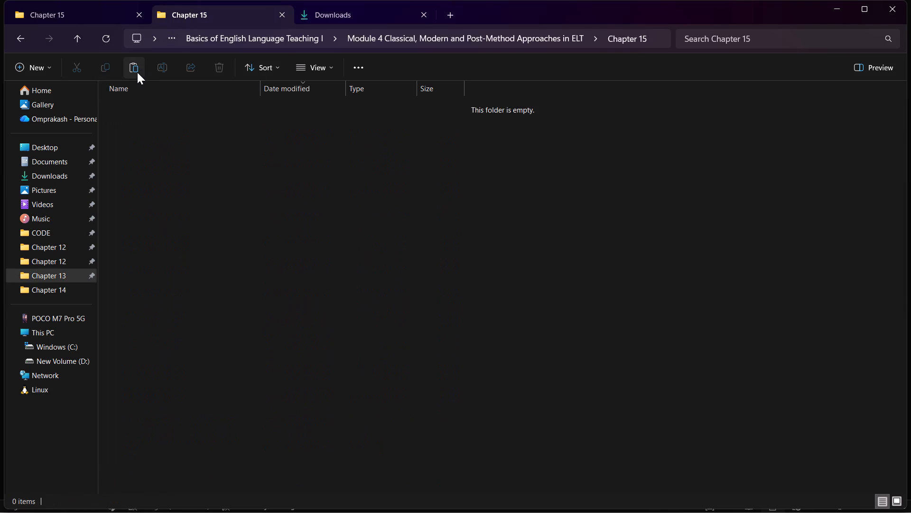
# Close the 15.1 source document and open "15.2 Transition from Methods to Post-Method Pedagogy" with editing enabled.
pyautogui.click(86, 13)
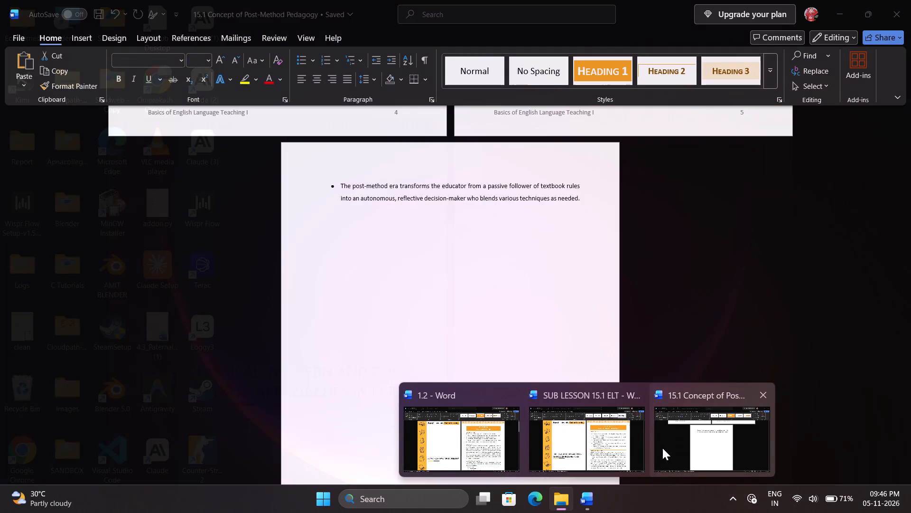
pyautogui.click(662, 448)
pyautogui.click(893, 20)
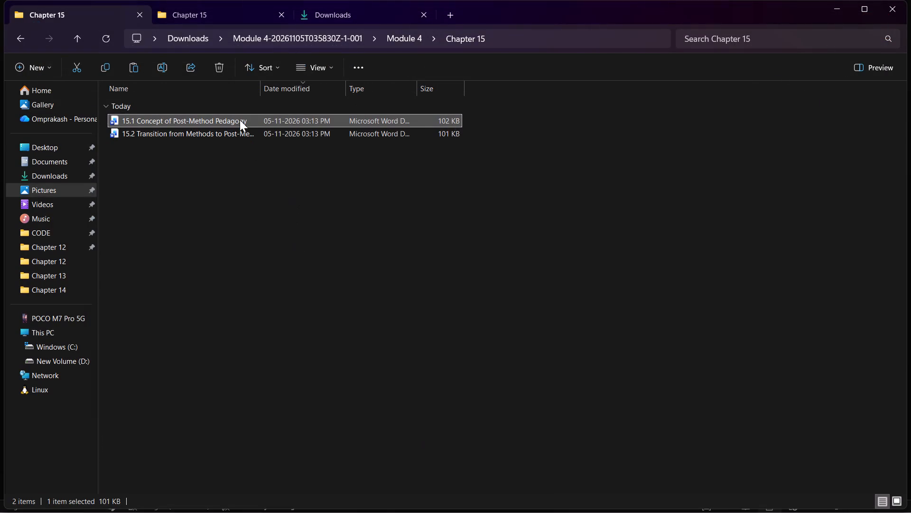
pyautogui.doubleClick(242, 130)
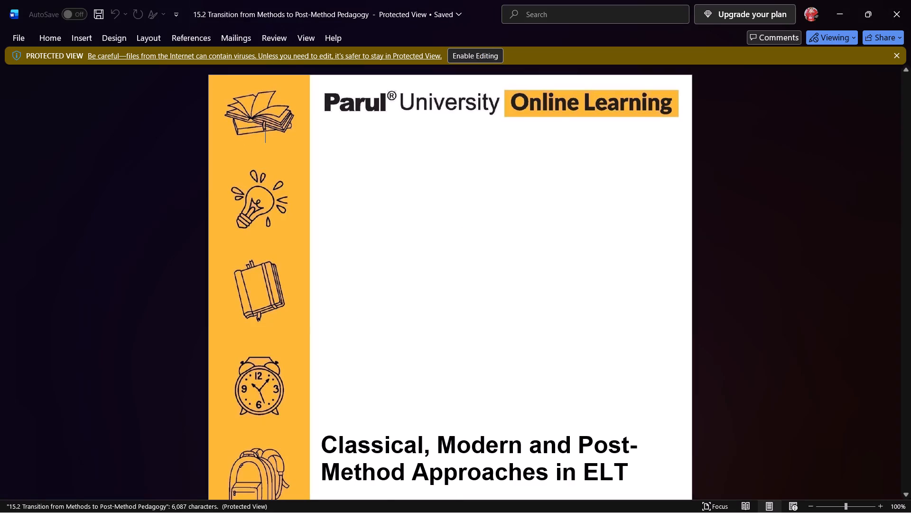
pyautogui.click(476, 59)
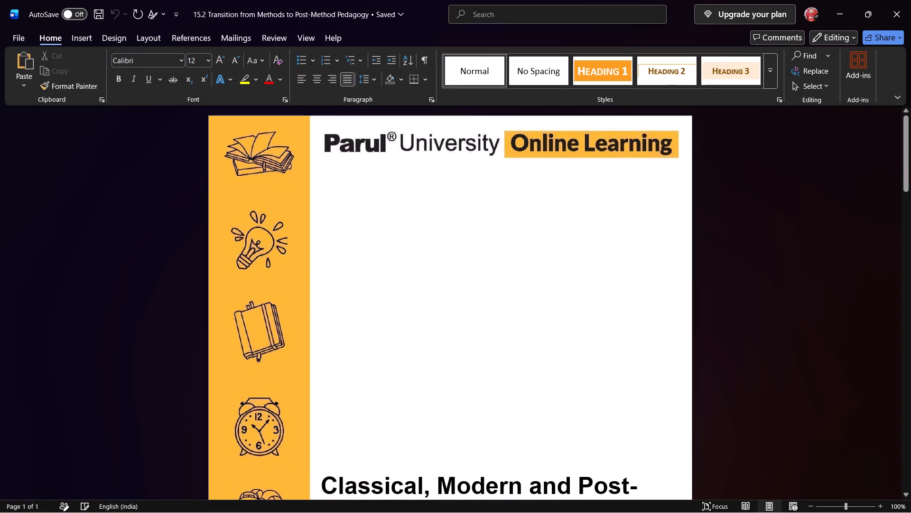
# Replace all lesson content in "SUB LESSON 15.1 ELT", from the orange title to the end, with the full lesson content of the 15.2 document.
pyautogui.keyDown('ctrl'); pyautogui.scroll(-3, 387, 202); pyautogui.keyUp('ctrl')
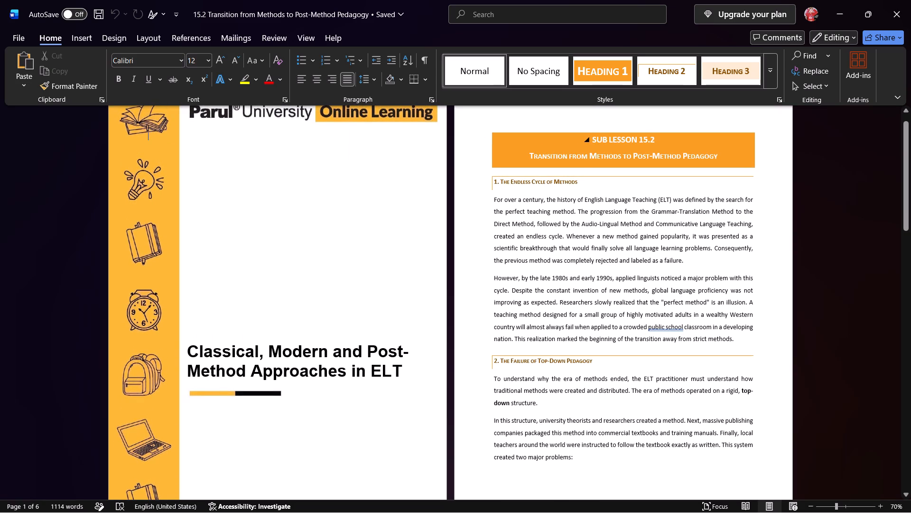
pyautogui.moveTo(594, 140); pyautogui.dragTo(657, 259)
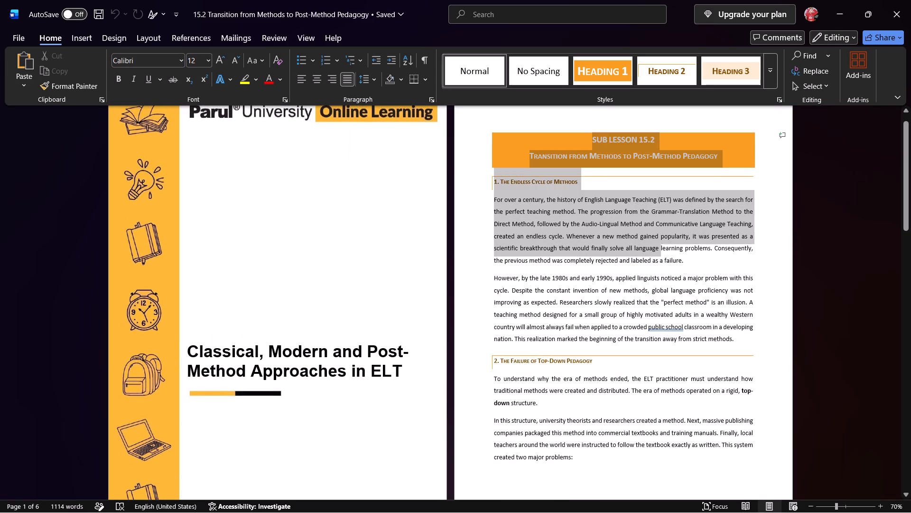
pyautogui.moveTo(657, 259); pyautogui.dragTo(696, 472)
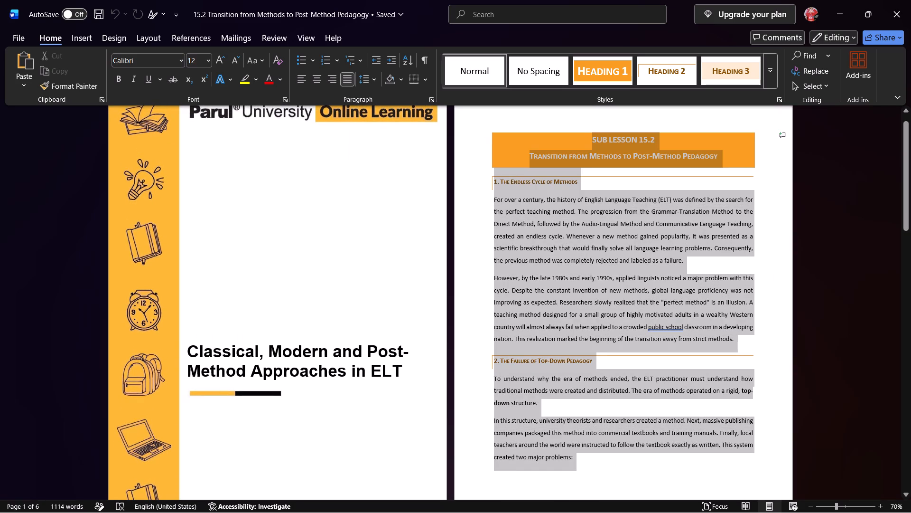
pyautogui.moveTo(696, 472); pyautogui.dragTo(715, 512)
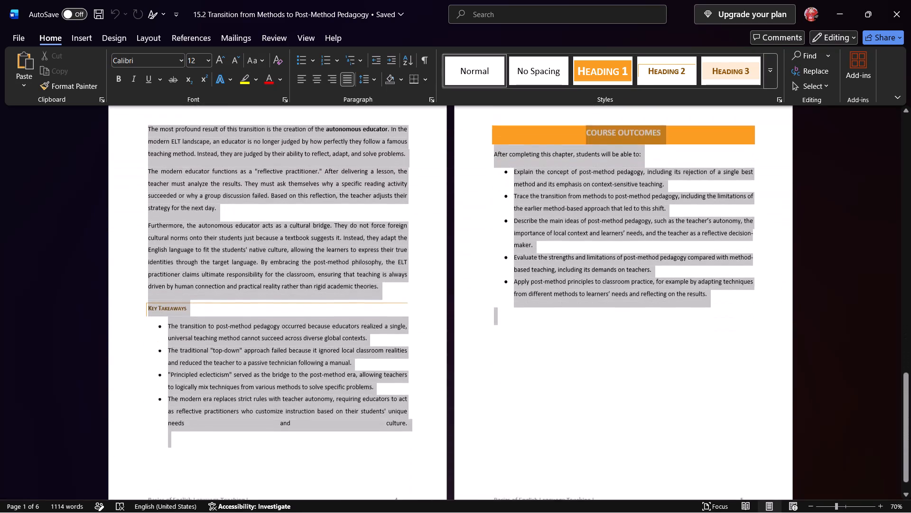
pyautogui.moveTo(715, 512); pyautogui.dragTo(772, 504)
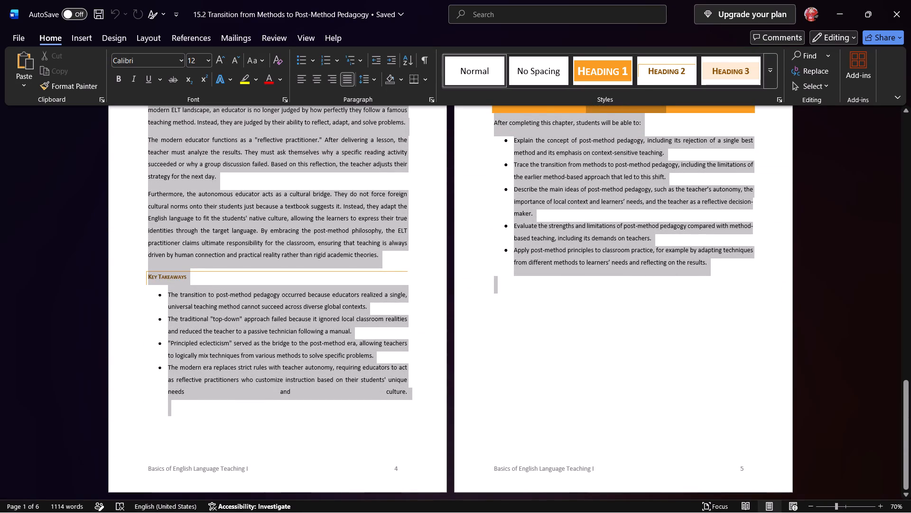
pyautogui.moveTo(772, 504); pyautogui.dragTo(791, 506)
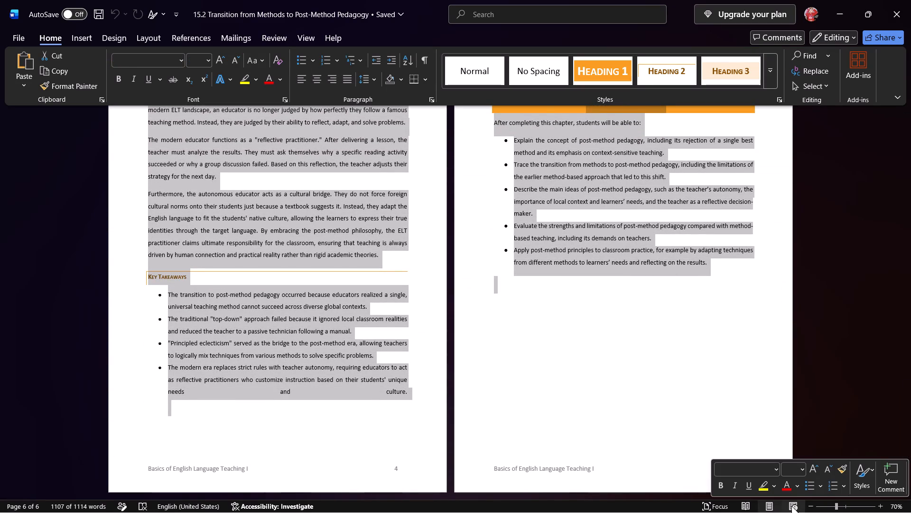
pyautogui.hotkey('ctrl', 'c')
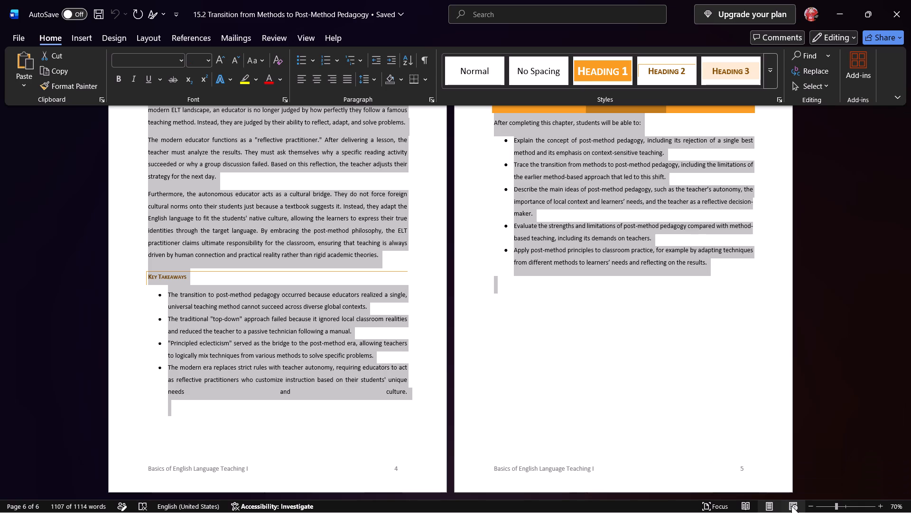
pyautogui.hotkey('alt', 'Tab')
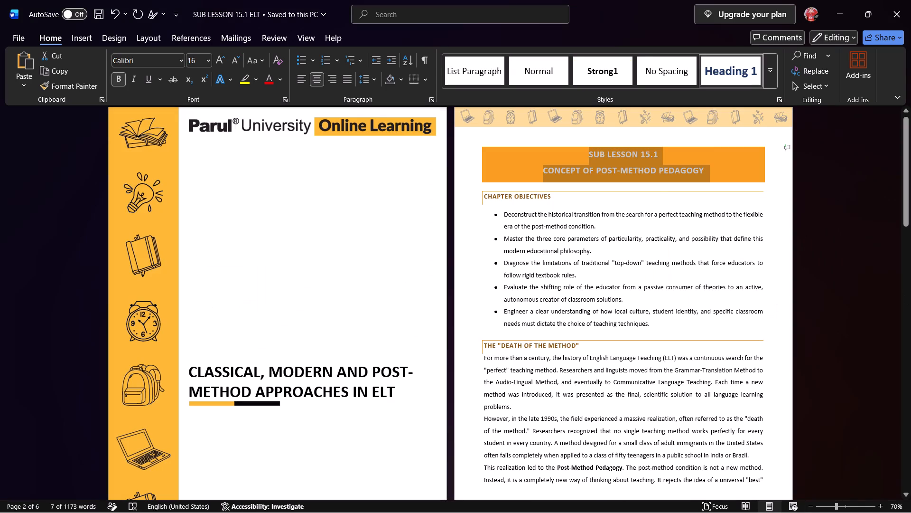
pyautogui.click(588, 157)
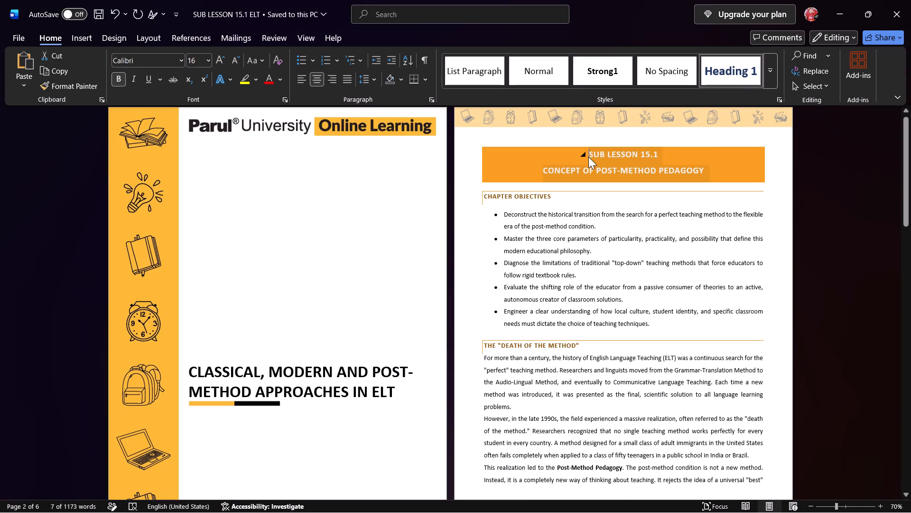
pyautogui.moveTo(590, 153); pyautogui.dragTo(691, 218)
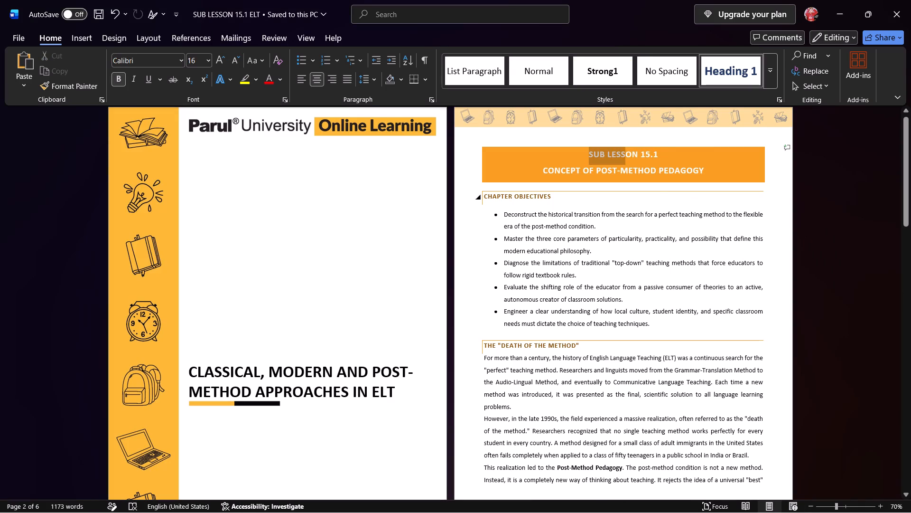
pyautogui.moveTo(691, 218); pyautogui.dragTo(780, 512)
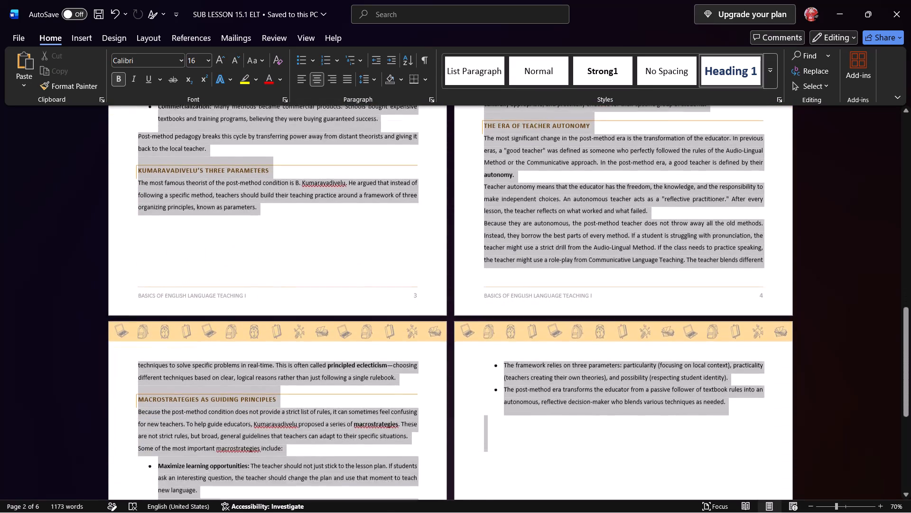
pyautogui.moveTo(780, 512); pyautogui.dragTo(778, 512)
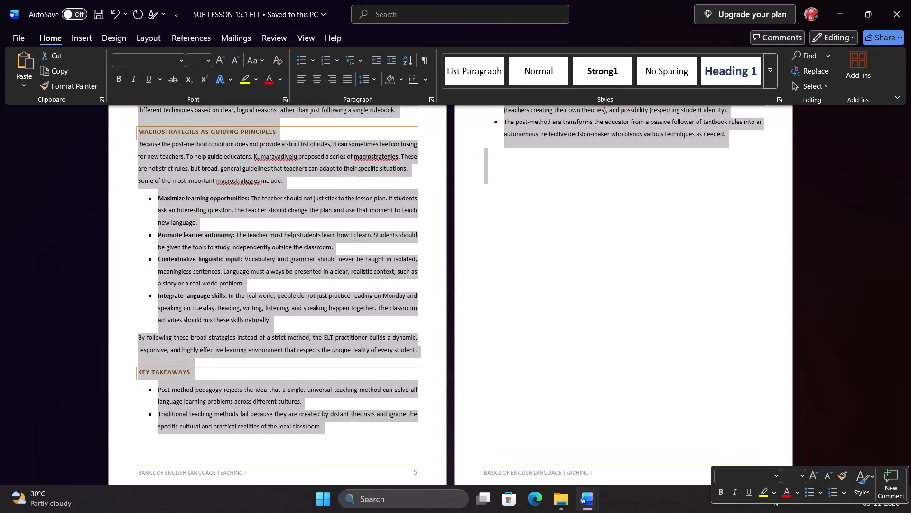
pyautogui.hotkey('ctrl', 'v')
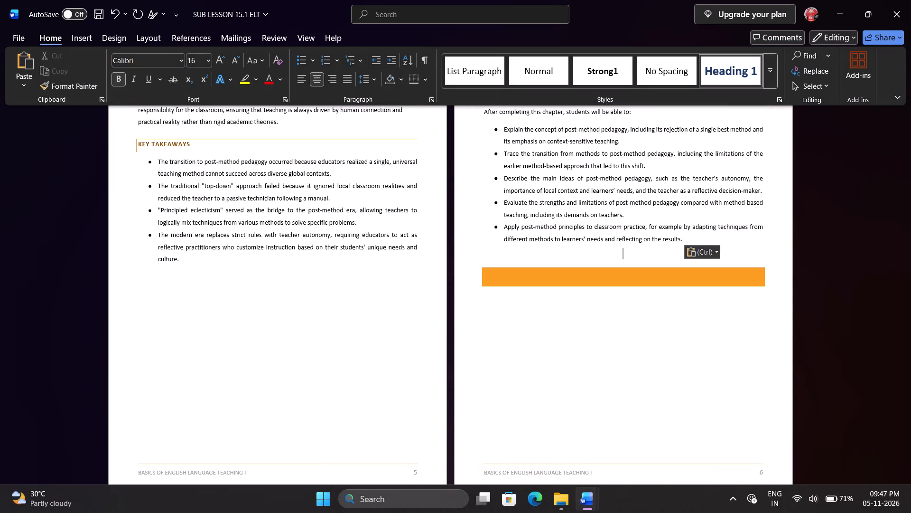
# Apply the Normal style to the empty orange-shaded line below the Course Outcomes list.
pyautogui.scroll(1, 683, 137)
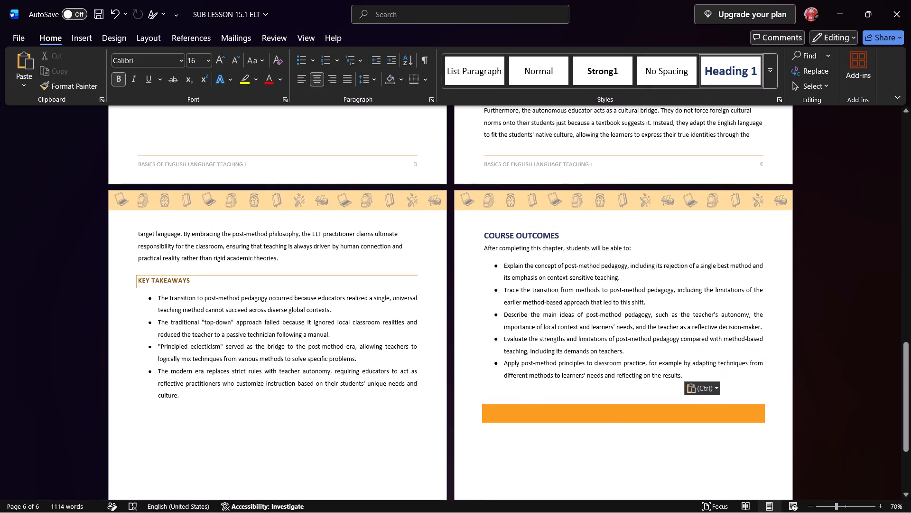
pyautogui.click(546, 62)
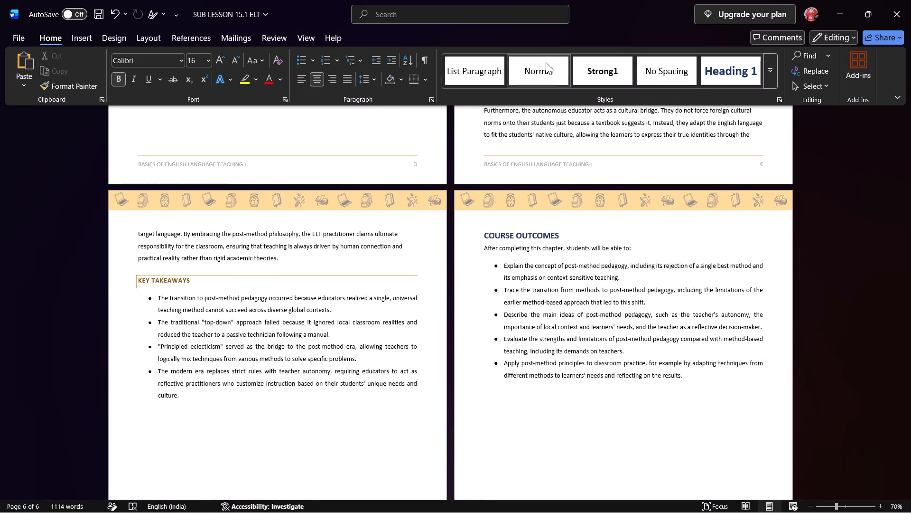
# Apply the Heading 3 style to the "Course Outcomes" heading on the last page.
pyautogui.click(514, 234)
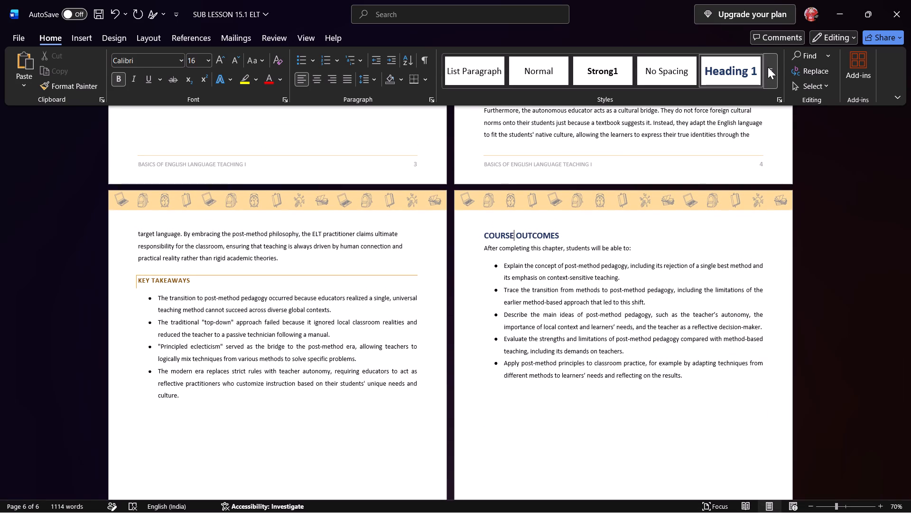
pyautogui.click(768, 67)
pyautogui.click(544, 99)
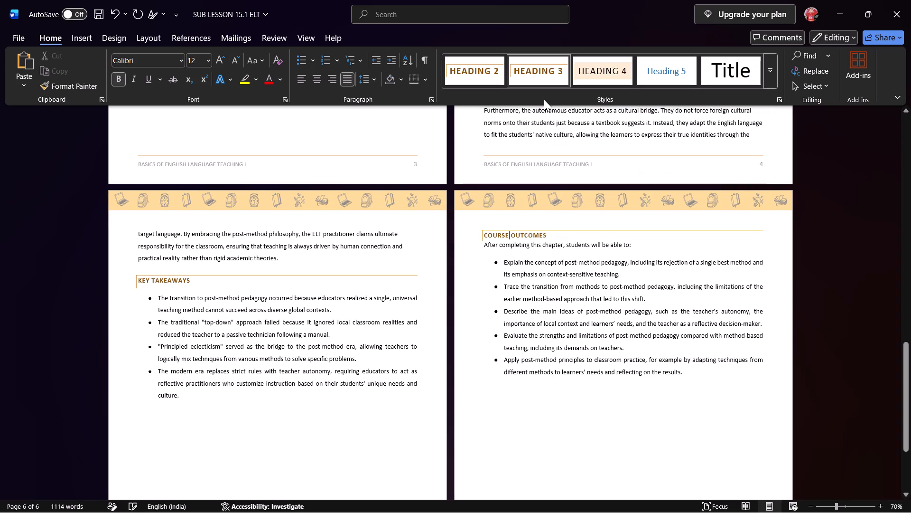
# Delete the line "After completing this chapter, students will be able to:" under the Course Outcomes heading.
pyautogui.tripleClick(494, 246)
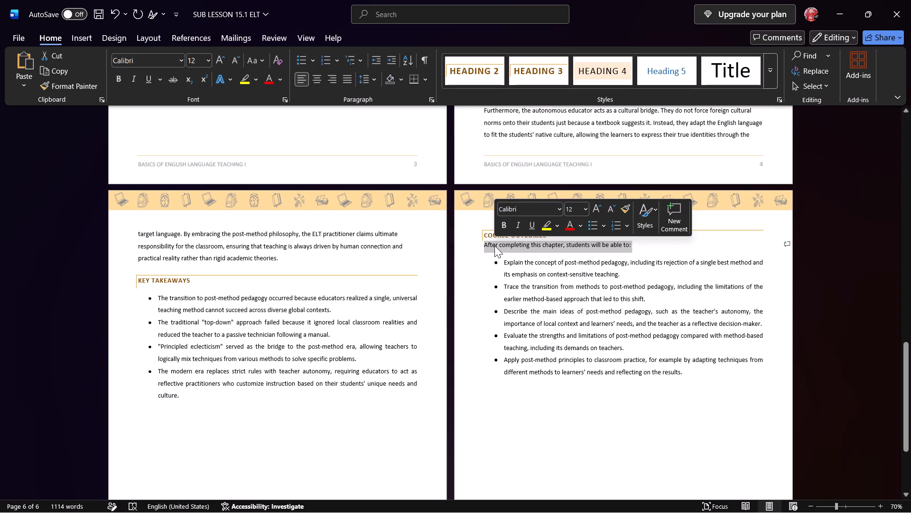
pyautogui.press('Delete')
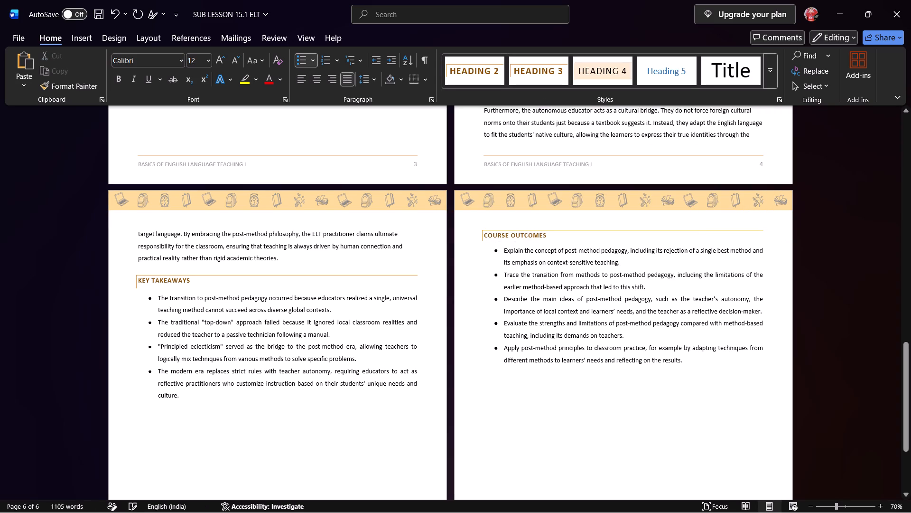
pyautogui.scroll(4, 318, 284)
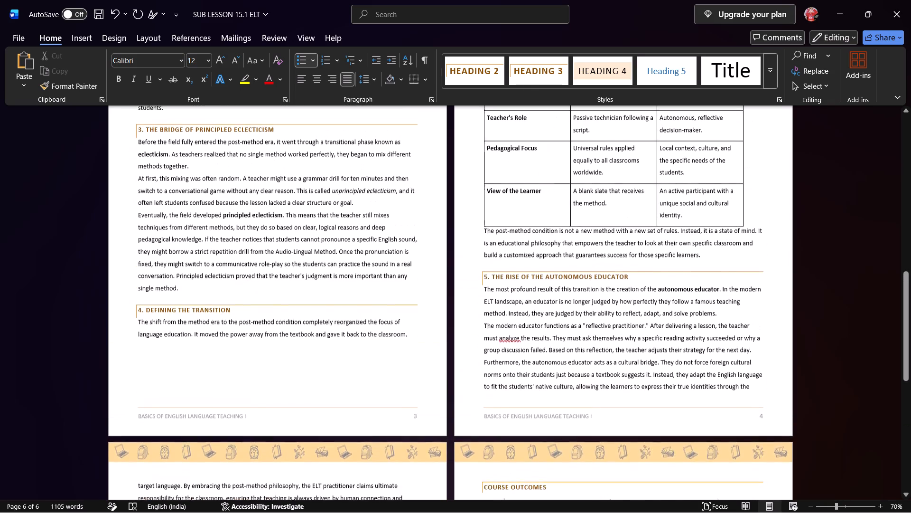
# Widen the "The Post-Method Era (Modern)" column of the comparison table outward to about the page's text margin.
pyautogui.scroll(2, 318, 284)
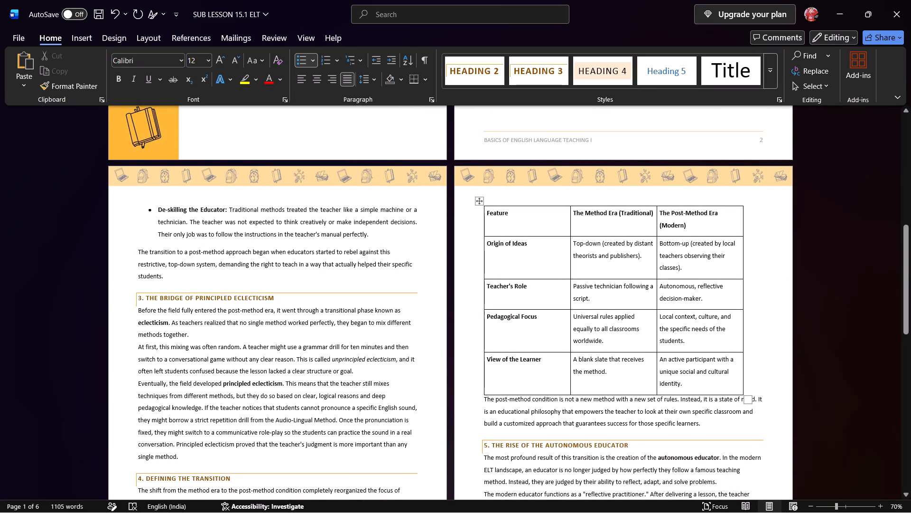
pyautogui.moveTo(743, 319); pyautogui.dragTo(758, 322)
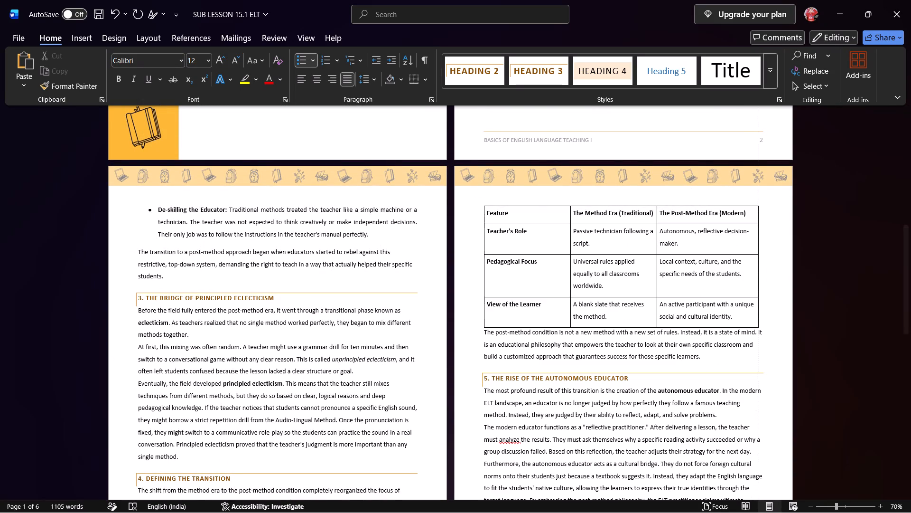
pyautogui.moveTo(758, 322); pyautogui.dragTo(762, 320)
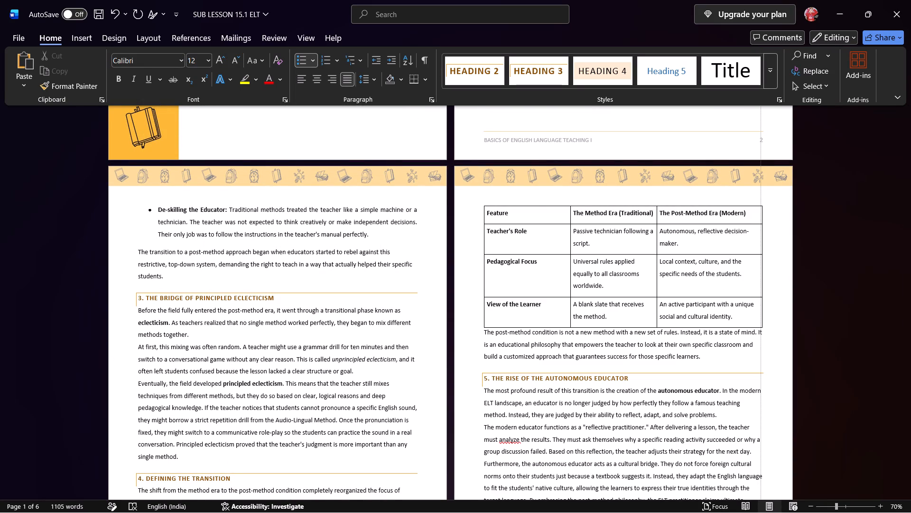
pyautogui.moveTo(762, 320); pyautogui.dragTo(765, 320)
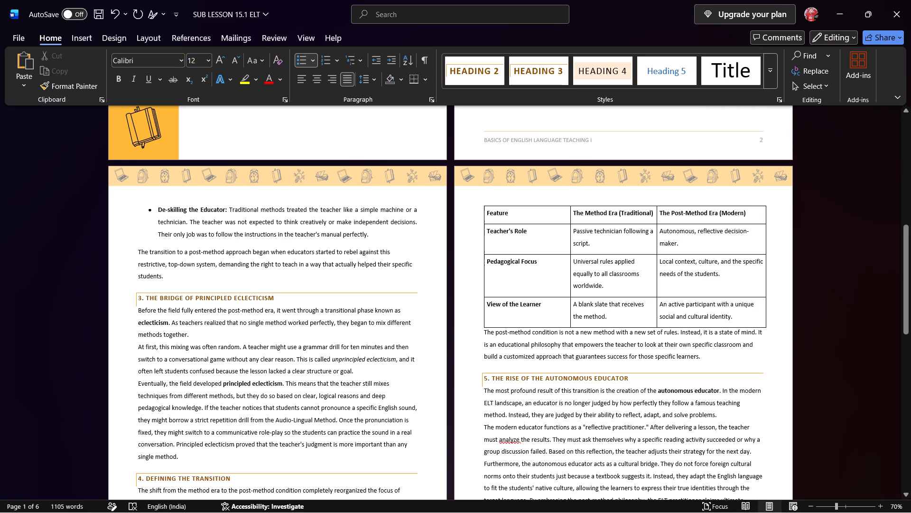
# Copy the orange title banner formatting from the 1.2 document onto the two-line "SUB LESSON 15.2 Transition from Methods to Post-Method Pedagogy" title.
pyautogui.scroll(6, 465, 401)
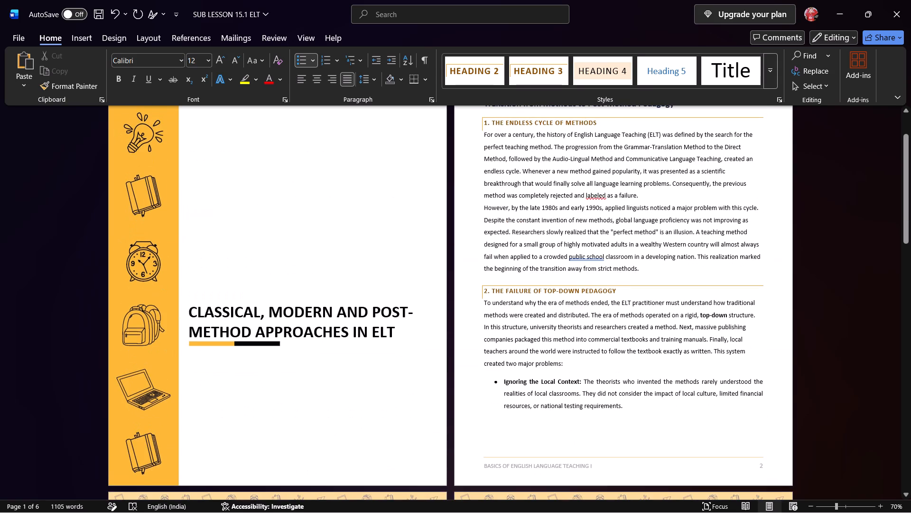
pyautogui.scroll(2, 501, 307)
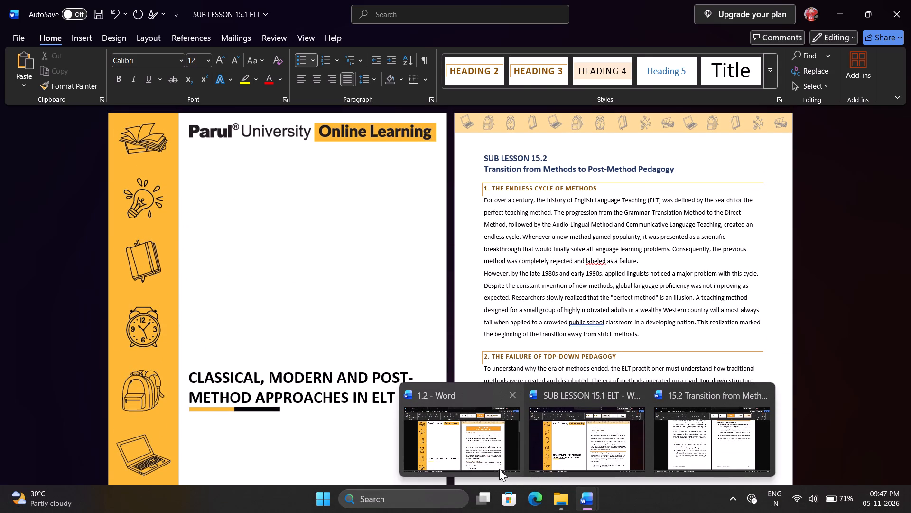
pyautogui.click(499, 467)
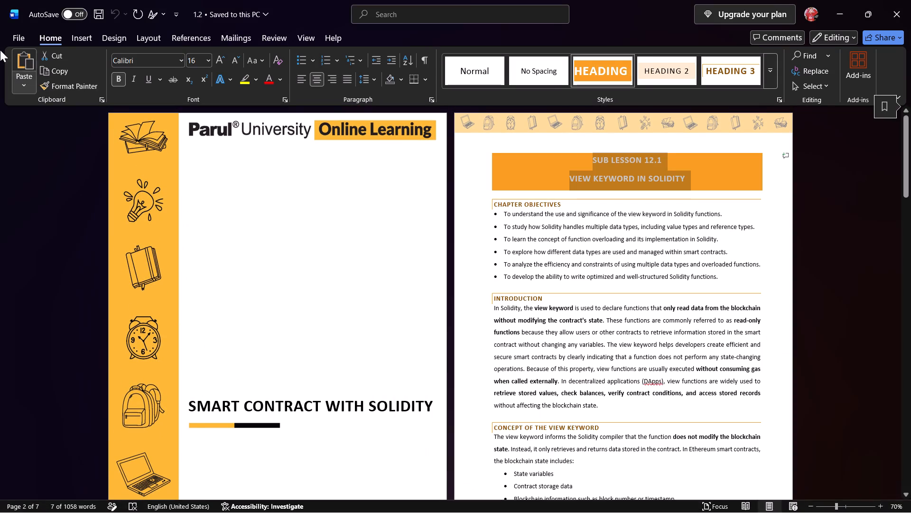
pyautogui.click(62, 86)
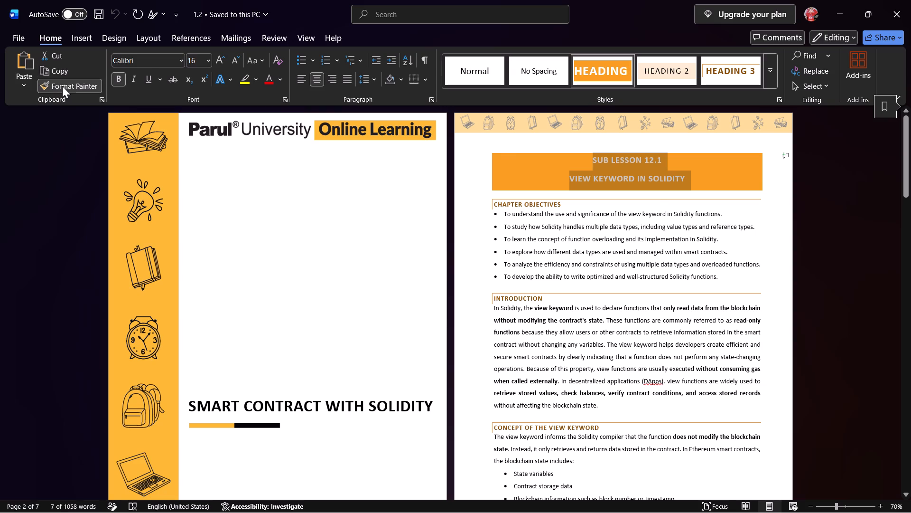
pyautogui.hotkey('alt', 'Tab')
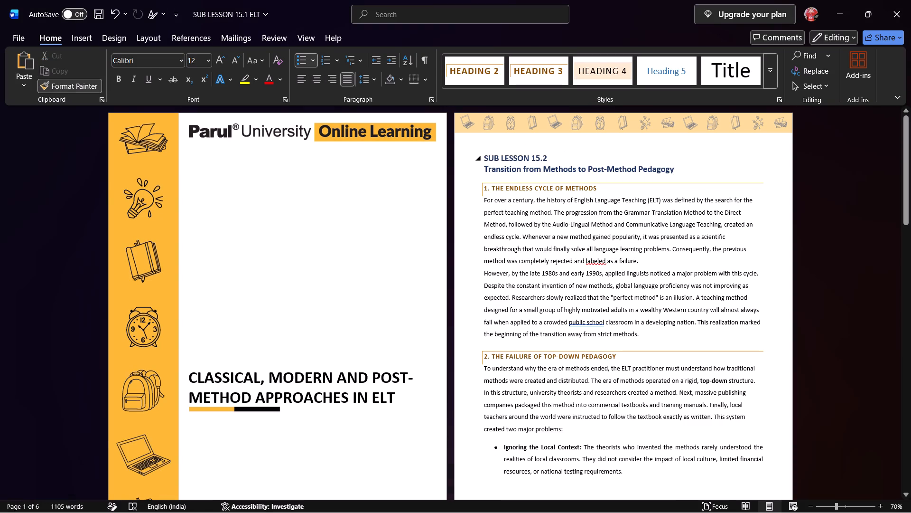
pyautogui.moveTo(683, 170); pyautogui.dragTo(485, 161)
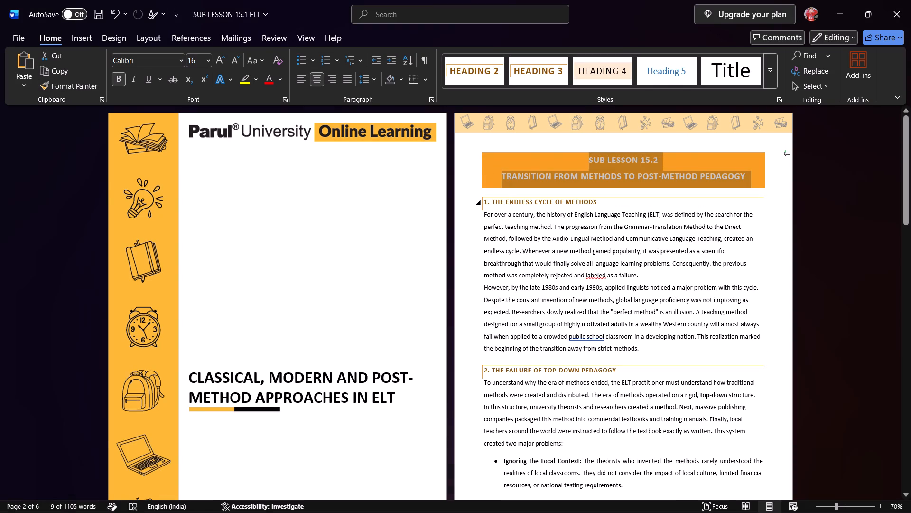
# Remove the leading numbers from the headings "1. The Endless Cycle of Methods" and "2. The Failure of Top-Down Pedagogy".
pyautogui.click(493, 199)
pyautogui.press('BackSpace')
pyautogui.press('BackSpace')
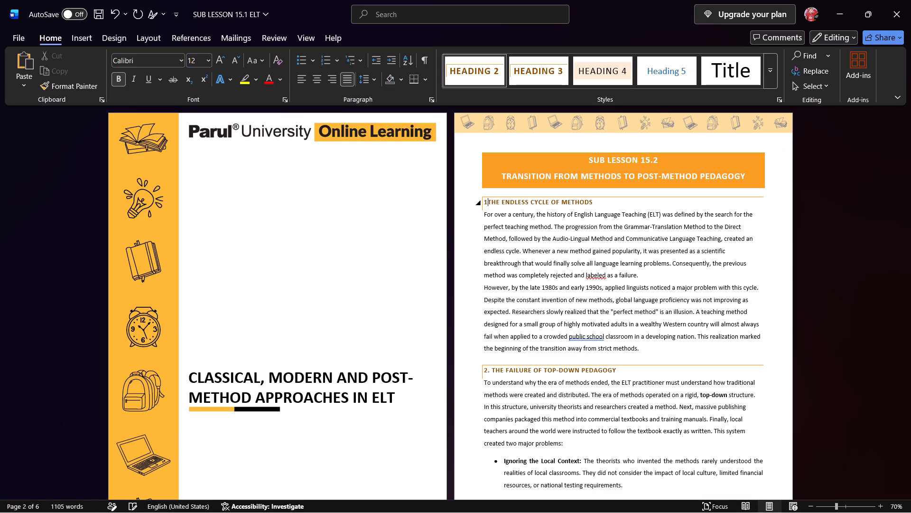
pyautogui.press('BackSpace')
pyautogui.press('Down')
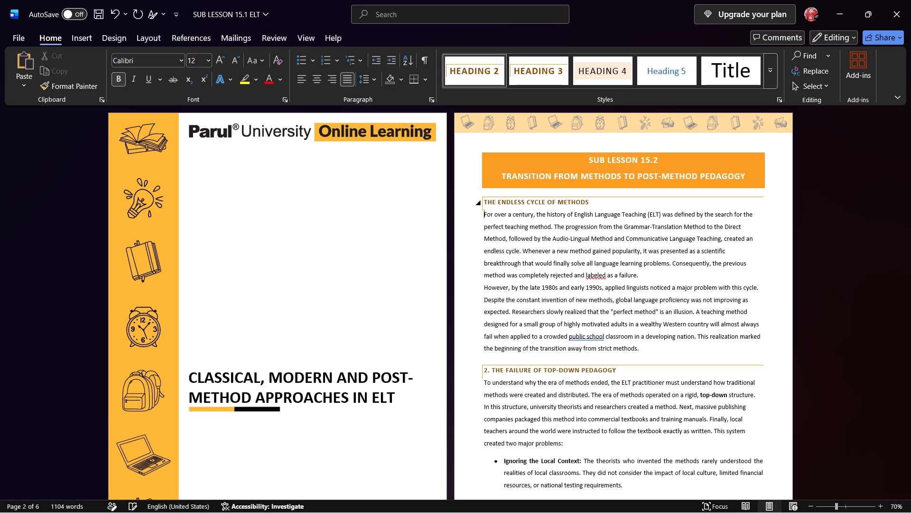
pyautogui.press('Down')
pyautogui.press('Down')
pyautogui.press('Down')
pyautogui.press('Down')
pyautogui.press('Down')
pyautogui.press('Down')
pyautogui.press('Down')
pyautogui.press('Down')
pyautogui.press('Down')
pyautogui.press('Down')
pyautogui.press('Down')
pyautogui.press('Down')
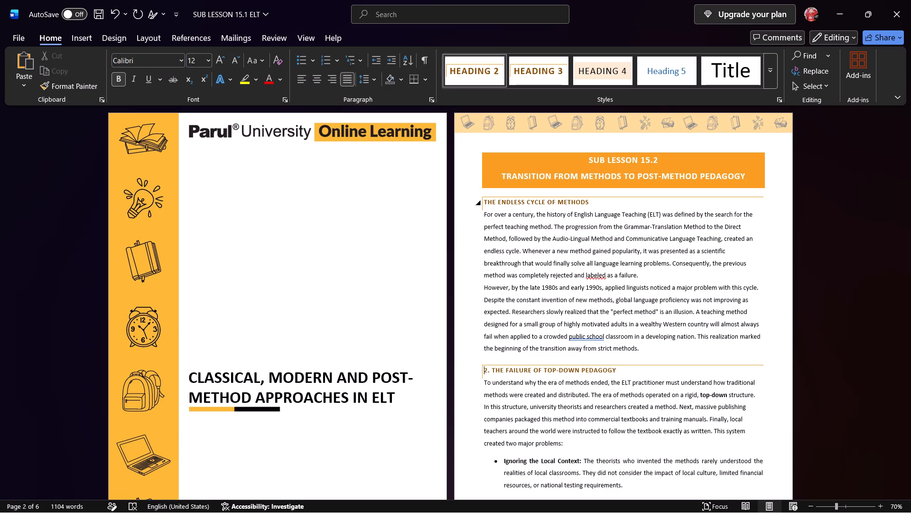
pyautogui.press('Delete')
pyautogui.press('Delete')
pyautogui.press('Delete')
# Remove the leading numbers 3, 4 and 5 from the Principled Eclecticism, Defining the Transition and Autonomous Educator headings.
pyautogui.scroll(-2, 493, 199)
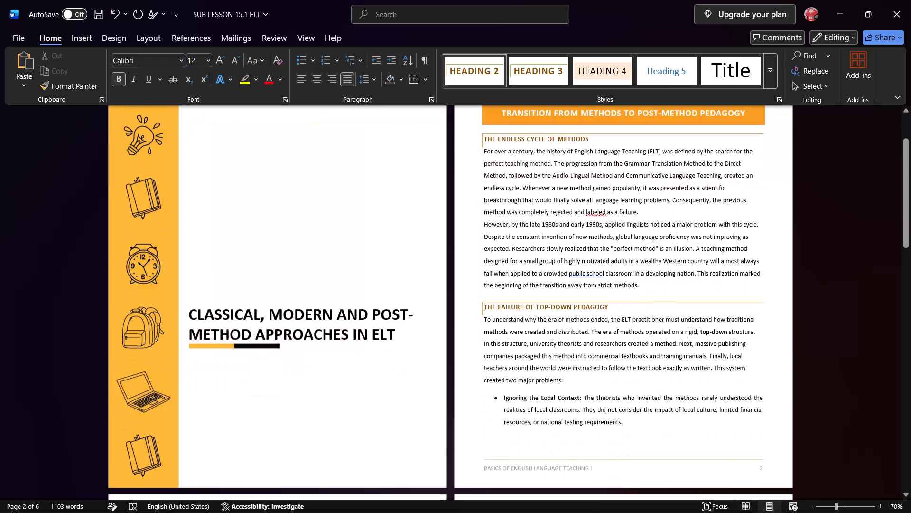
pyautogui.scroll(-5, 493, 199)
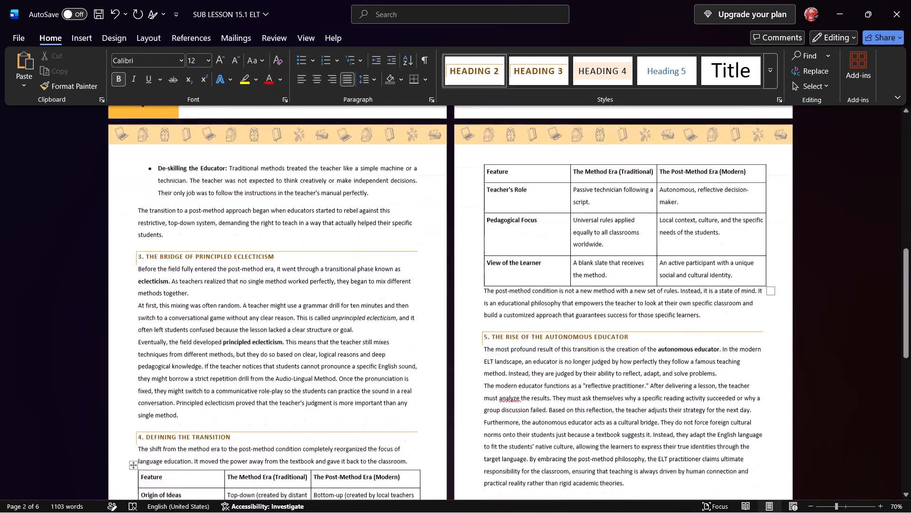
pyautogui.scroll(-1, 493, 199)
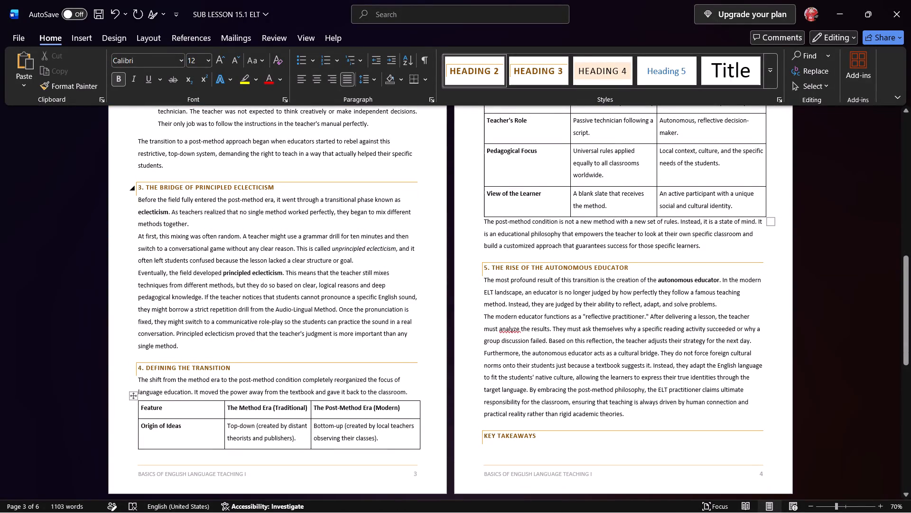
pyautogui.click(145, 185)
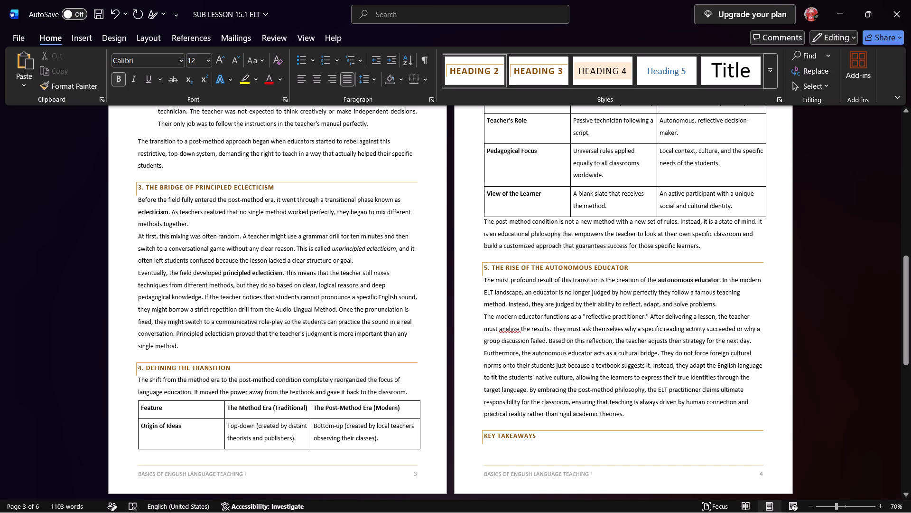
pyautogui.press('BackSpace')
pyautogui.press('BackSpace')
pyautogui.press('Delete')
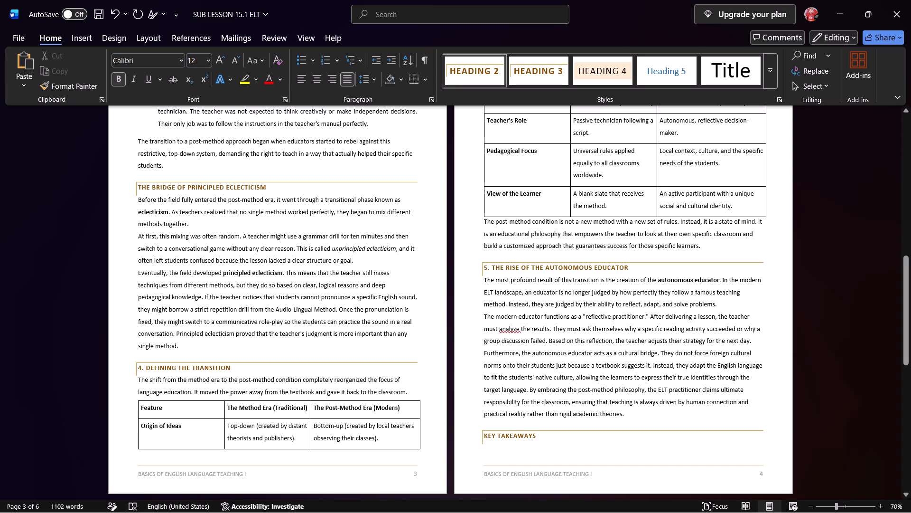
pyautogui.click(147, 368)
pyautogui.press('BackSpace')
pyautogui.press('BackSpace')
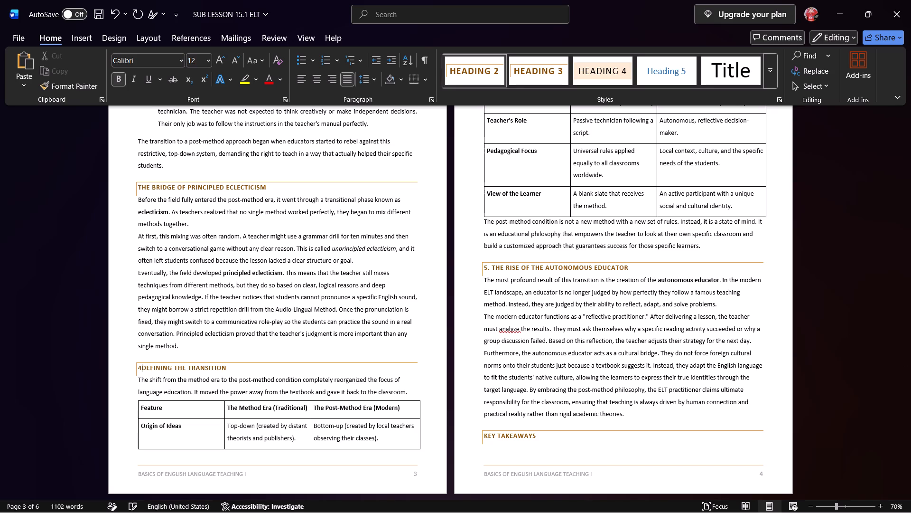
pyautogui.press('BackSpace')
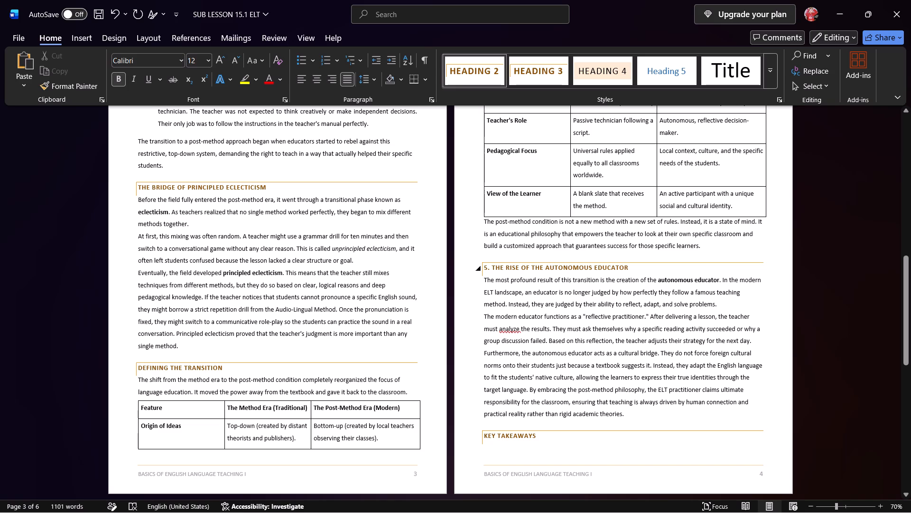
pyautogui.click(490, 267)
pyautogui.press('Delete')
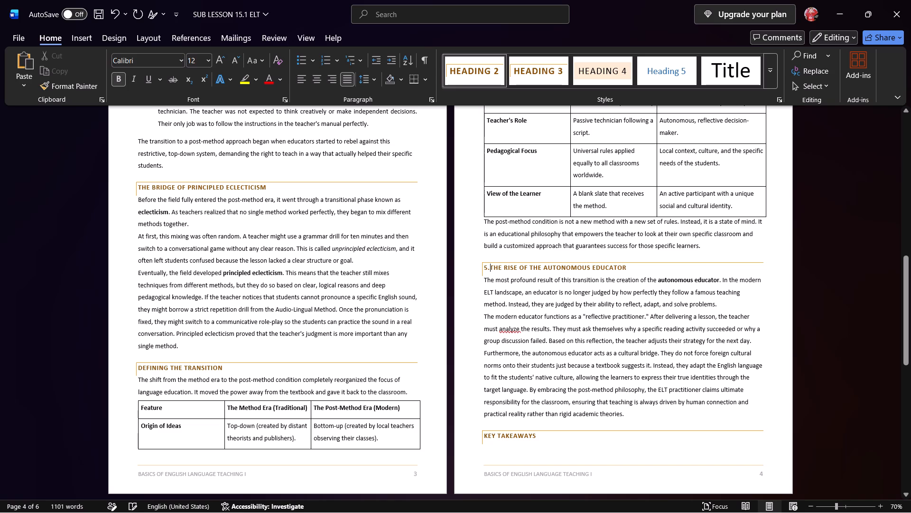
pyautogui.press('BackSpace')
pyautogui.press('BackSpace')
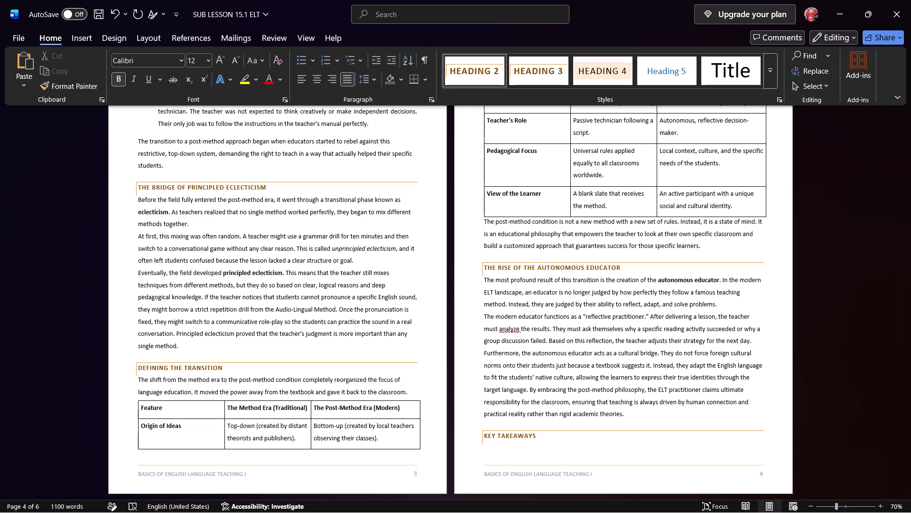
# Insert two line breaks after the "rigid academic theories." paragraph to push the Key Takeaways heading onto the next page.
pyautogui.click(646, 418)
pyautogui.press('Return')
pyautogui.press('Return')
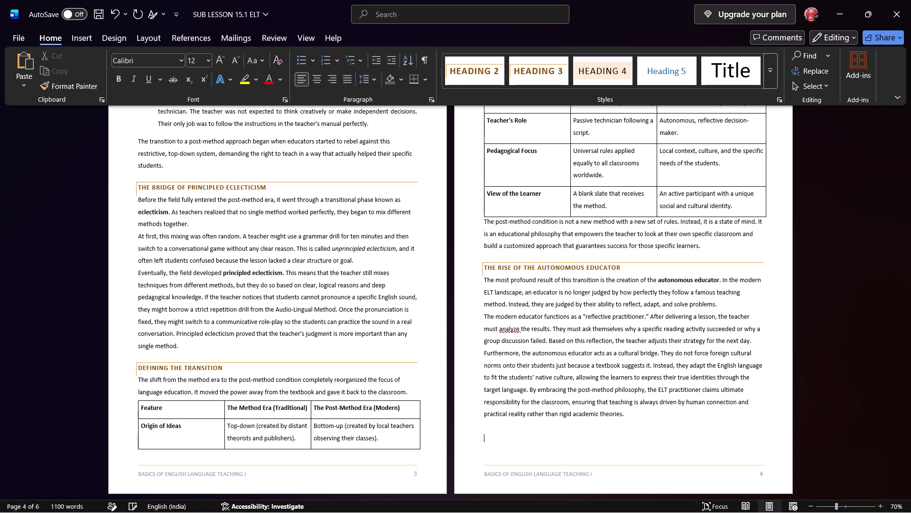
# Save the finished document as a new file named "SUB LESSON 15.2 ELT" in the Downloads folder.
pyautogui.scroll(-3, 646, 418)
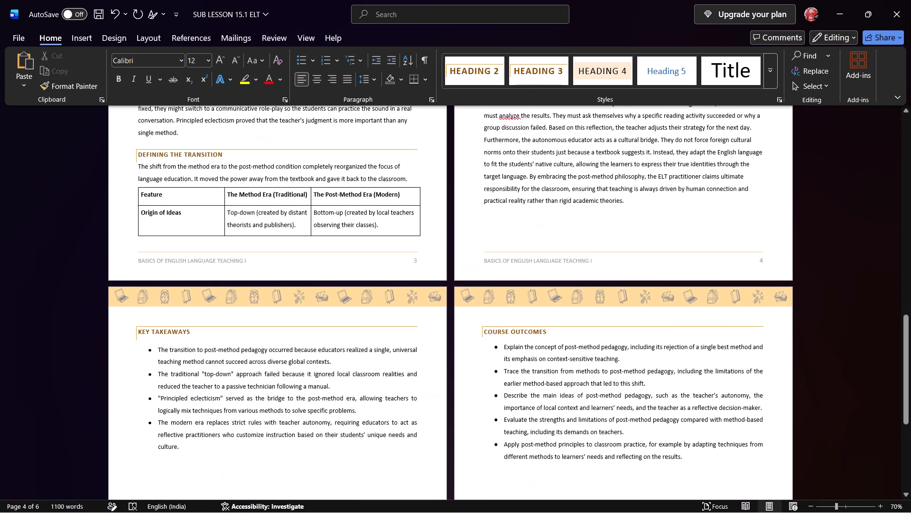
pyautogui.scroll(-4, 646, 418)
pyautogui.scroll(8, 646, 418)
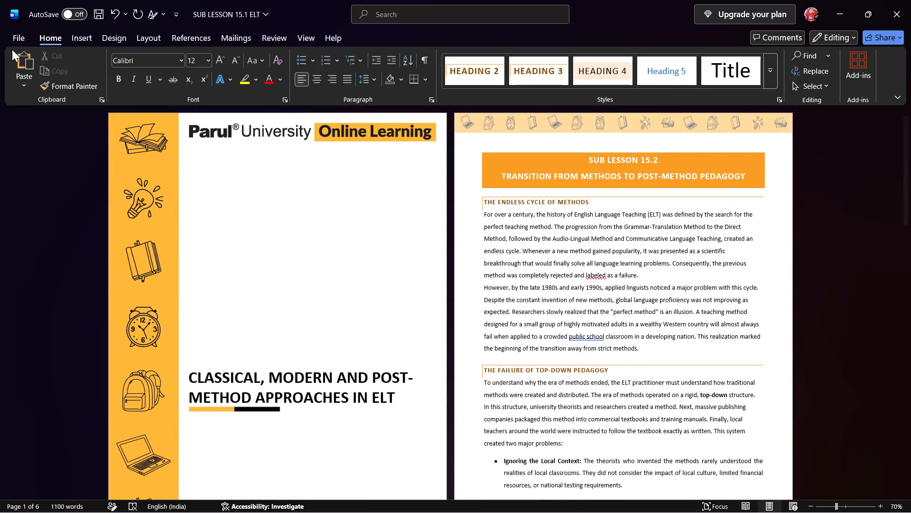
pyautogui.click(16, 40)
pyautogui.click(38, 216)
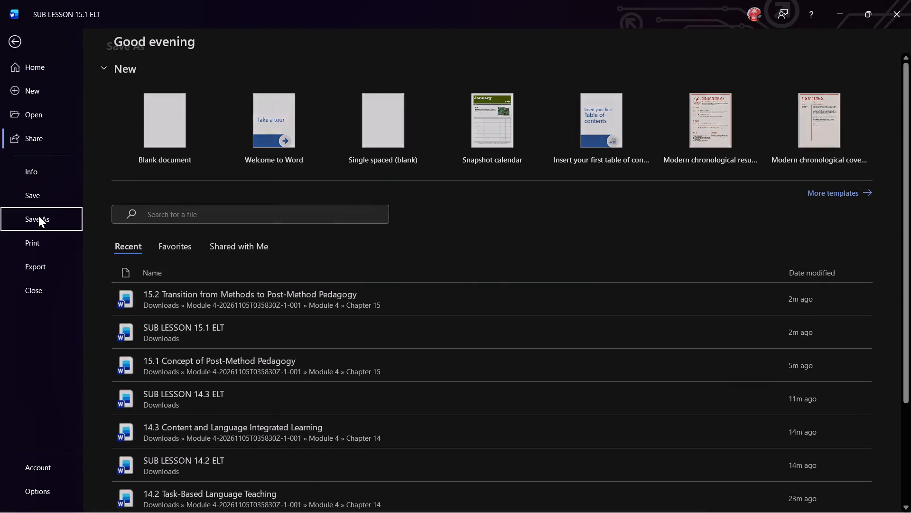
pyautogui.click(356, 158)
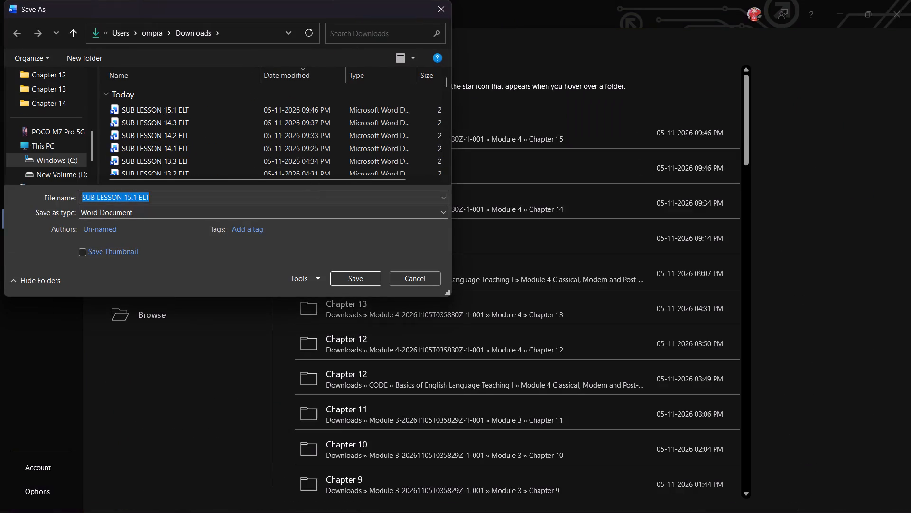
pyautogui.click(133, 198)
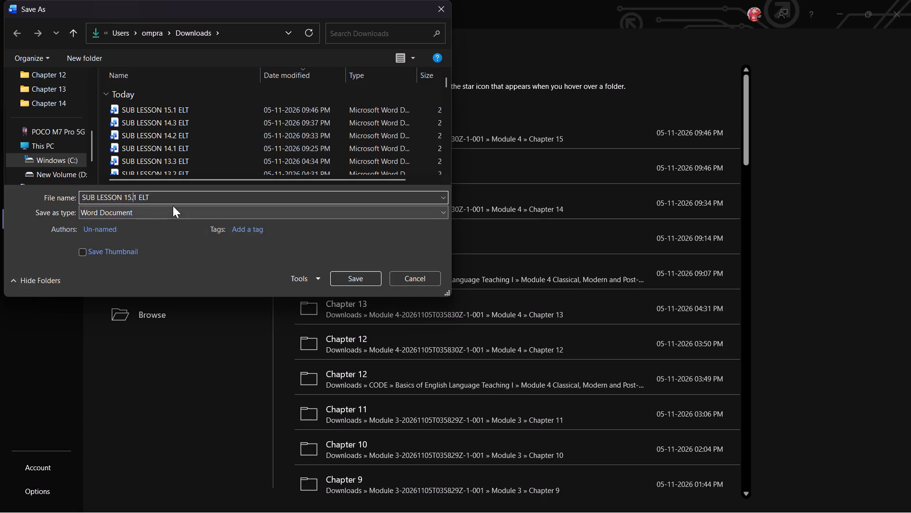
pyautogui.press('Delete')
pyautogui.press('2')
pyautogui.press('Return')
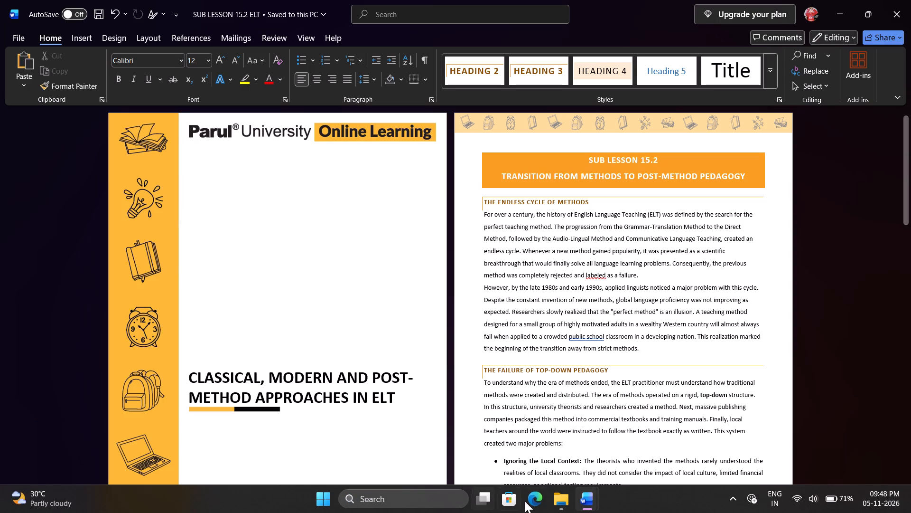
# In File Explorer, copy "SUB LESSON 15.2 ELT" from Downloads into Chapter 15 of the "Module 4 Classical, Modern and Post-Method Approaches in ELT" folder.
pyautogui.click(555, 496)
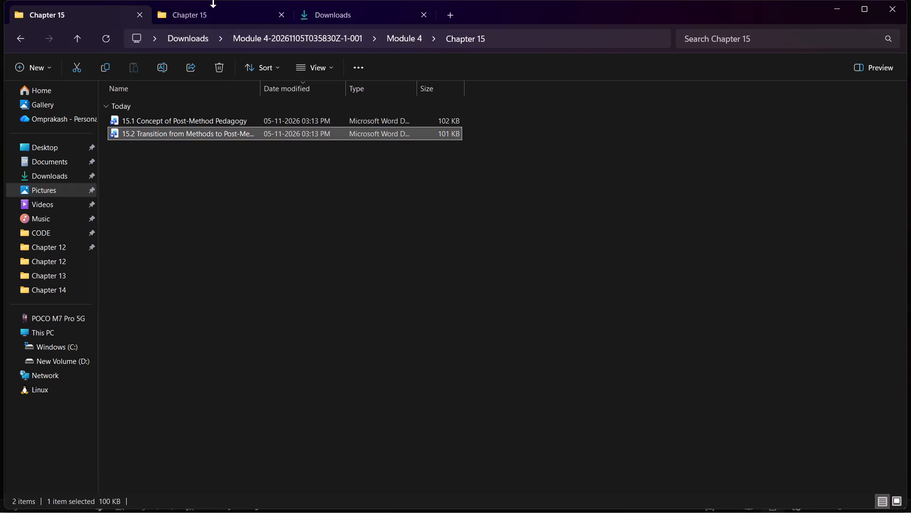
pyautogui.click(347, 9)
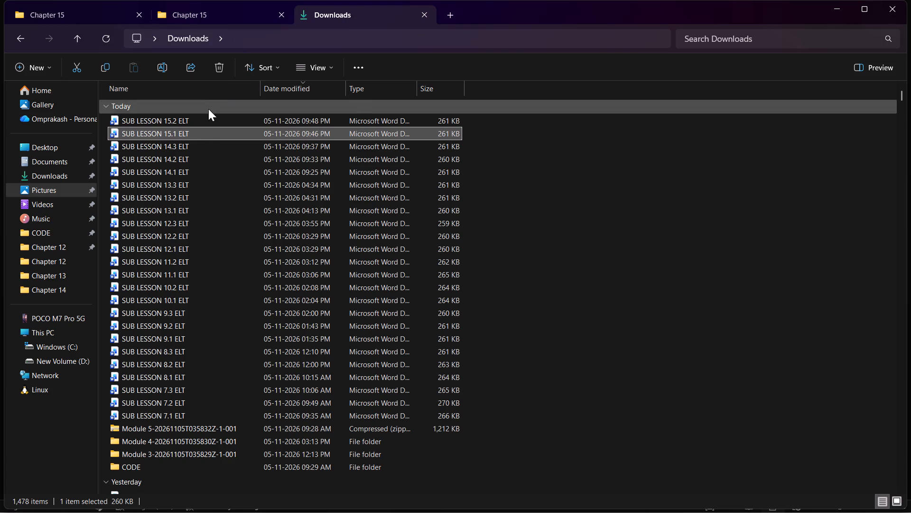
pyautogui.click(205, 123)
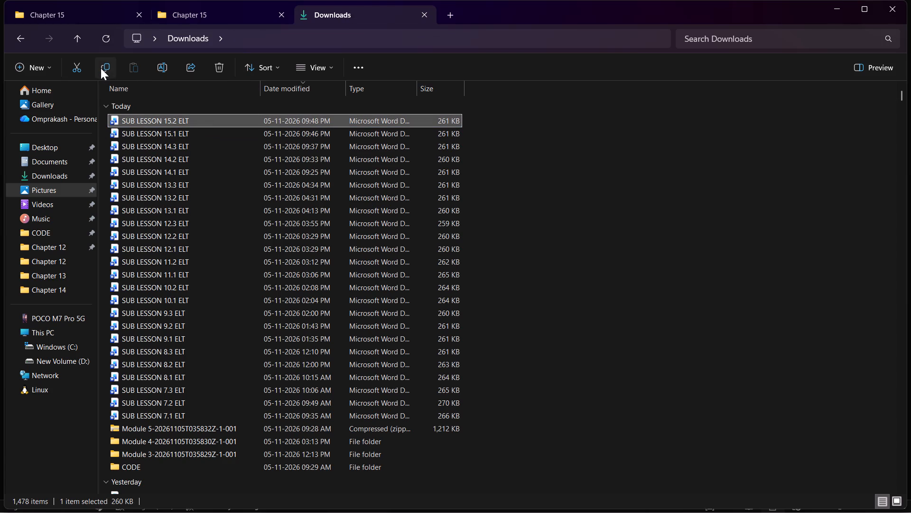
pyautogui.click(101, 68)
pyautogui.click(182, 8)
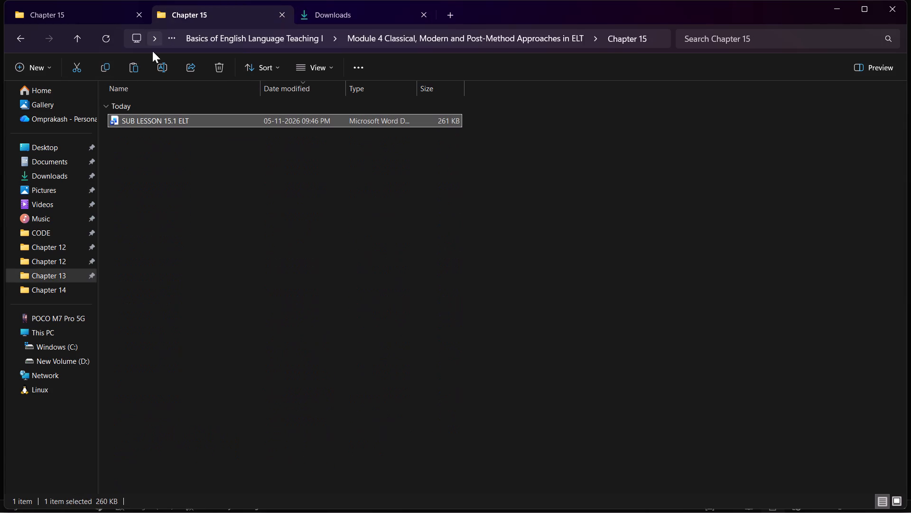
pyautogui.click(134, 66)
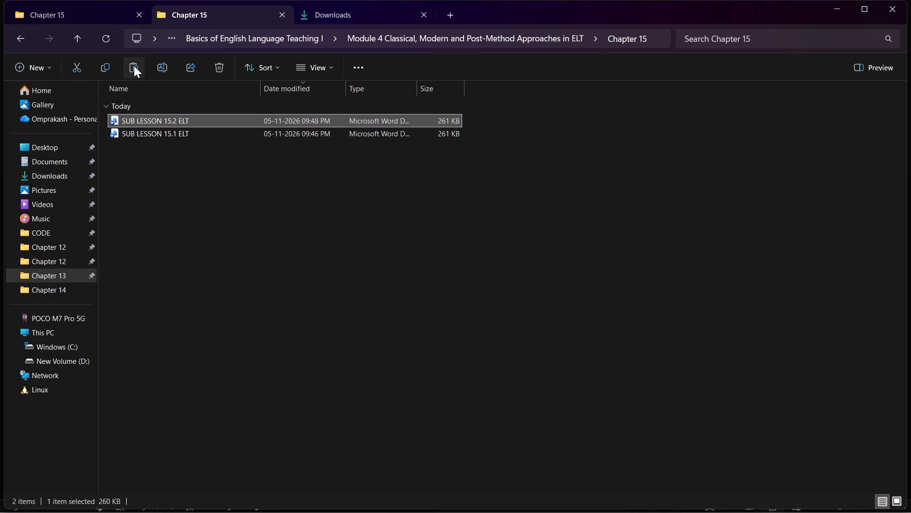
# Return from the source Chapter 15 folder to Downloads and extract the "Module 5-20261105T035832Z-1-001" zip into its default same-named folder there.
pyautogui.click(93, 11)
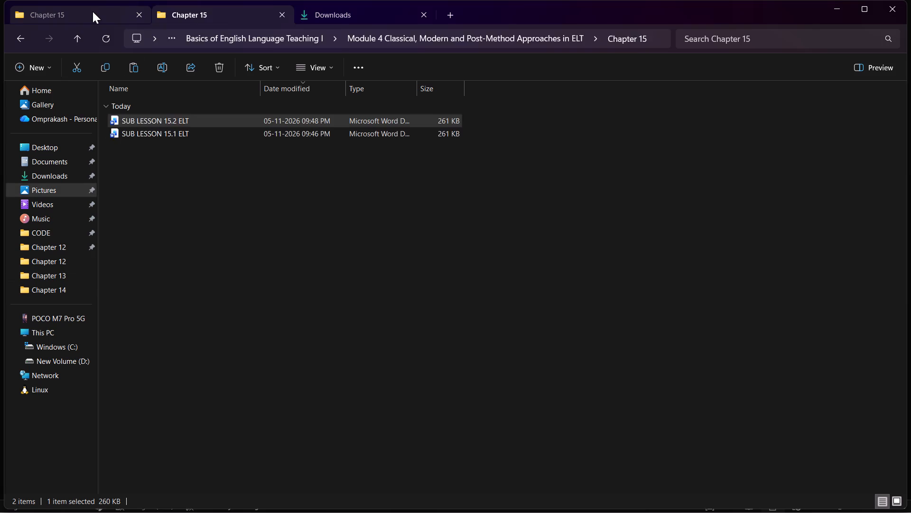
pyautogui.click(17, 39)
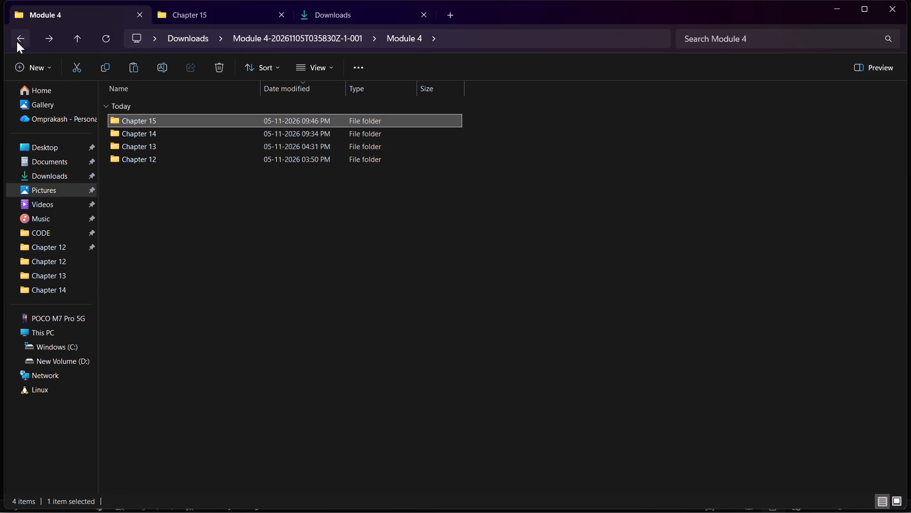
pyautogui.click(13, 39)
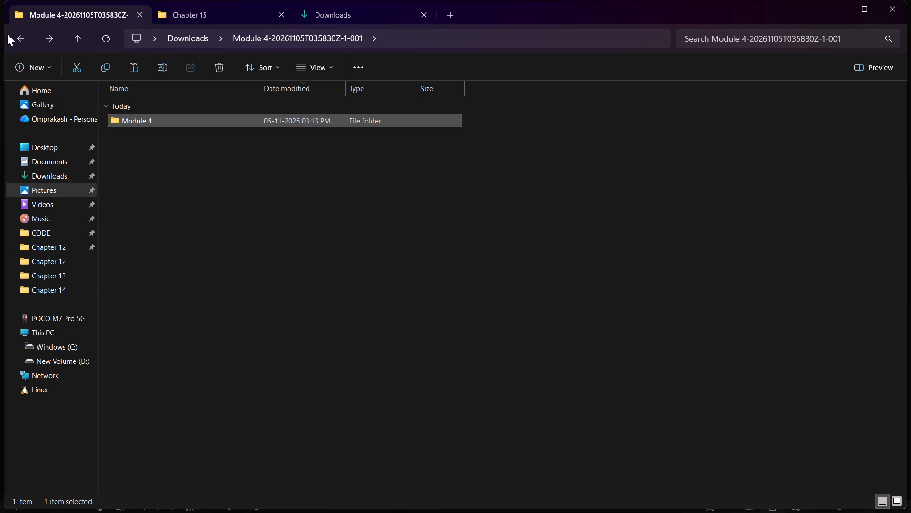
pyautogui.click(20, 40)
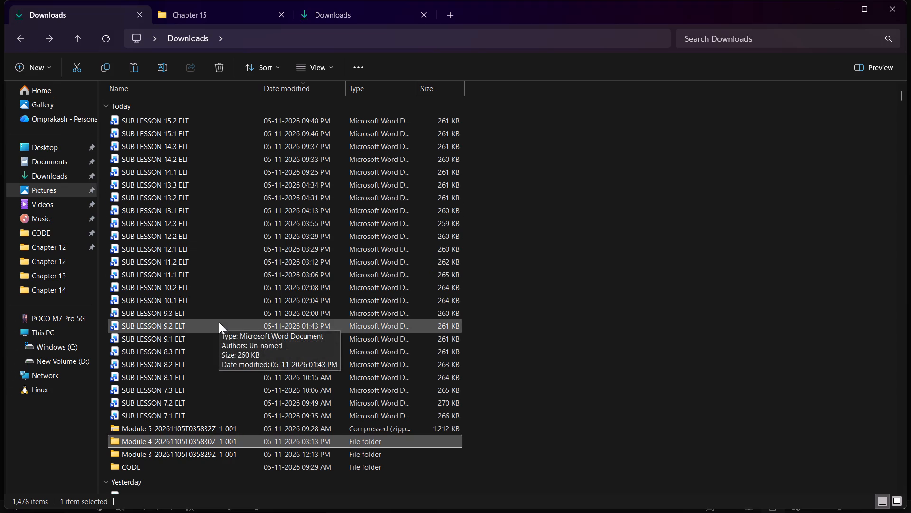
pyautogui.doubleClick(254, 426)
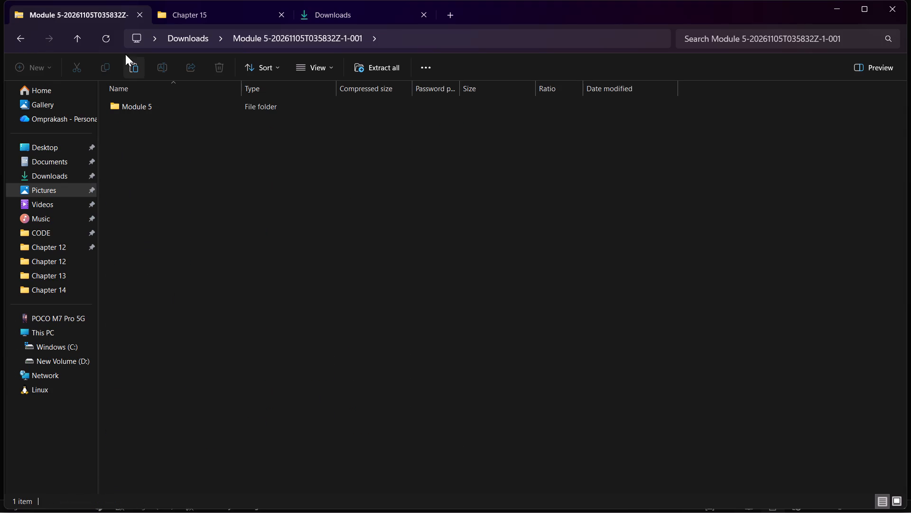
pyautogui.click(24, 37)
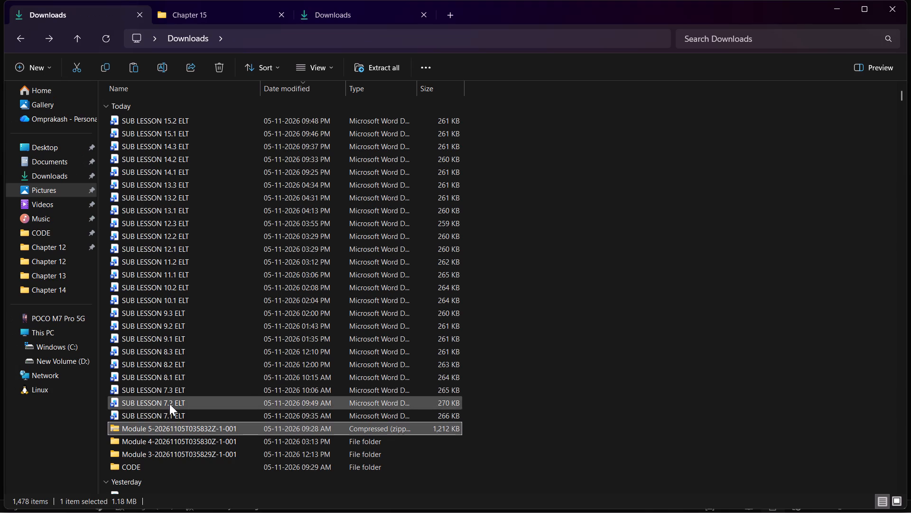
pyautogui.click(181, 428)
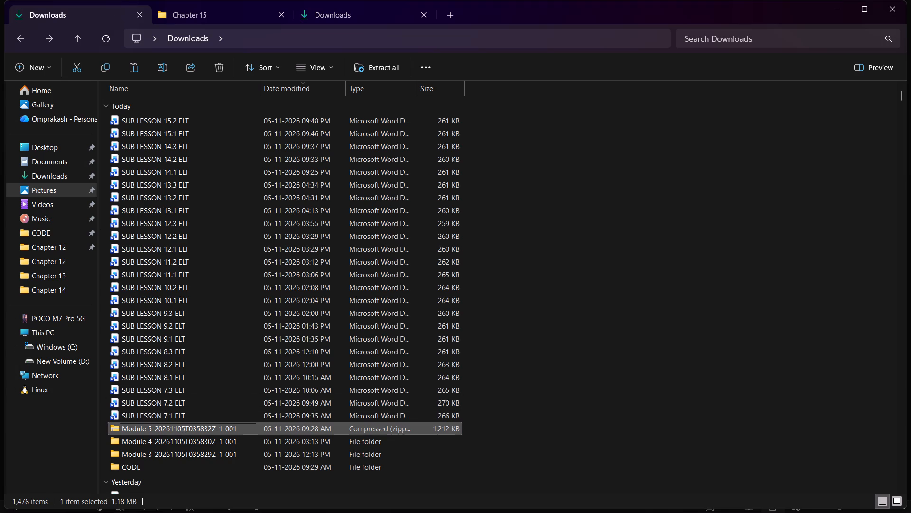
pyautogui.click(618, 445)
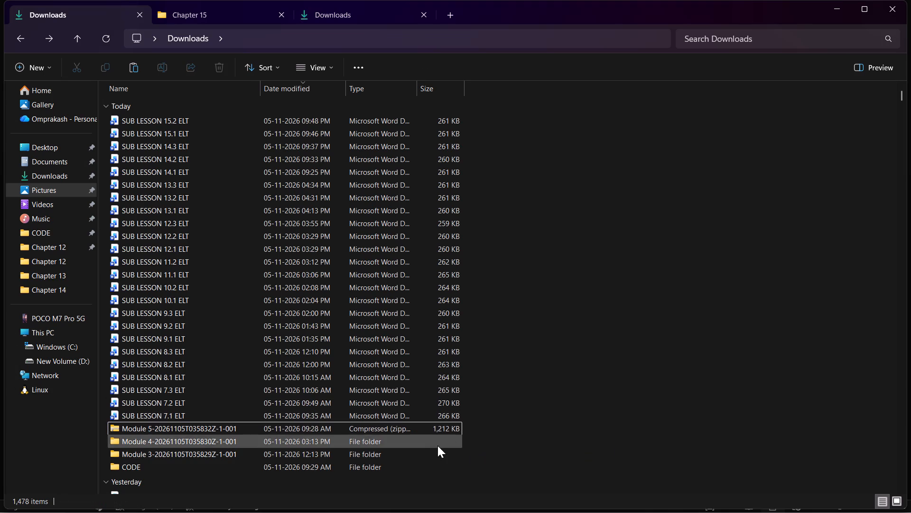
pyautogui.click(429, 427)
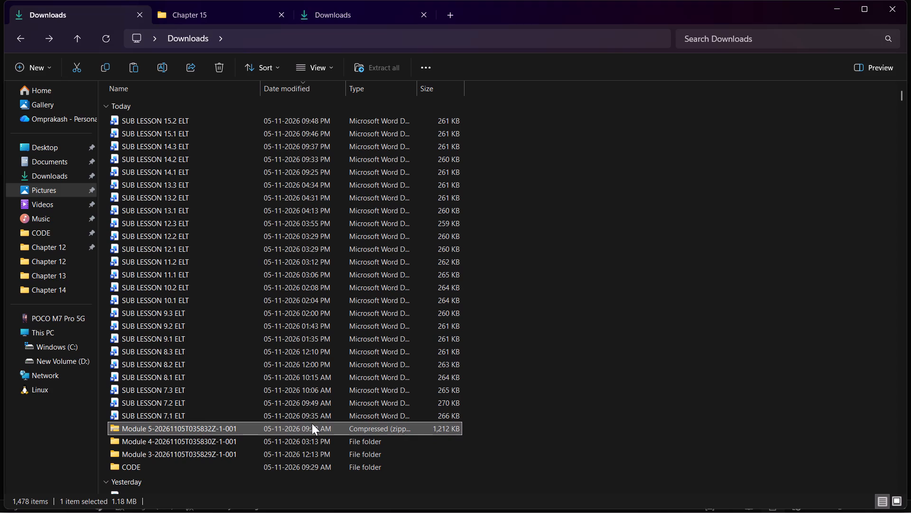
pyautogui.rightClick(289, 428)
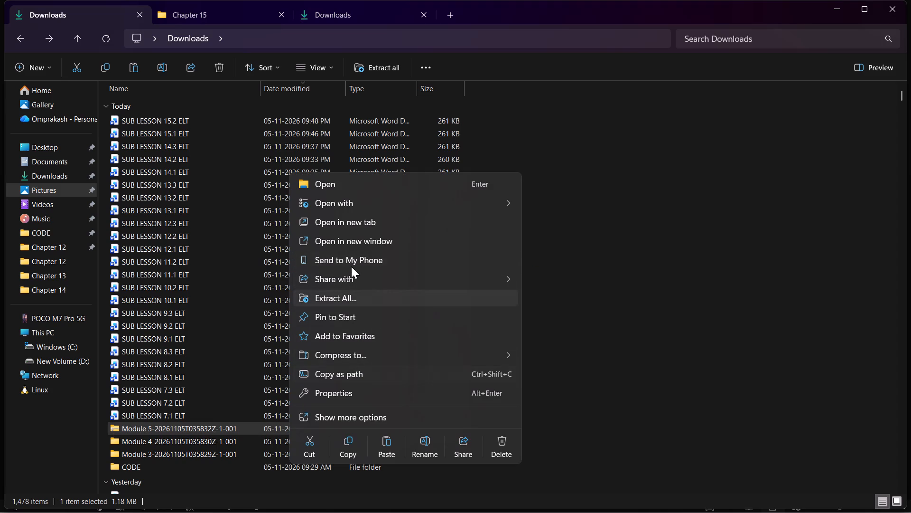
pyautogui.click(354, 297)
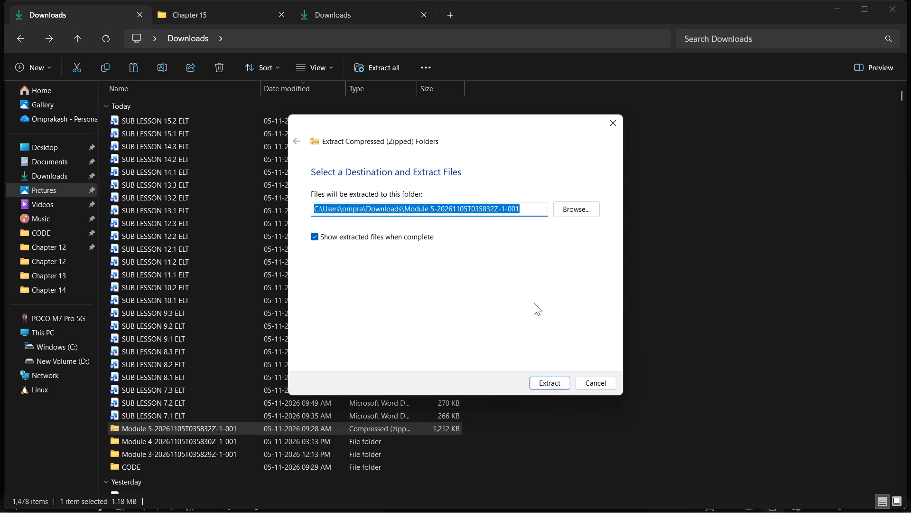
pyautogui.click(549, 385)
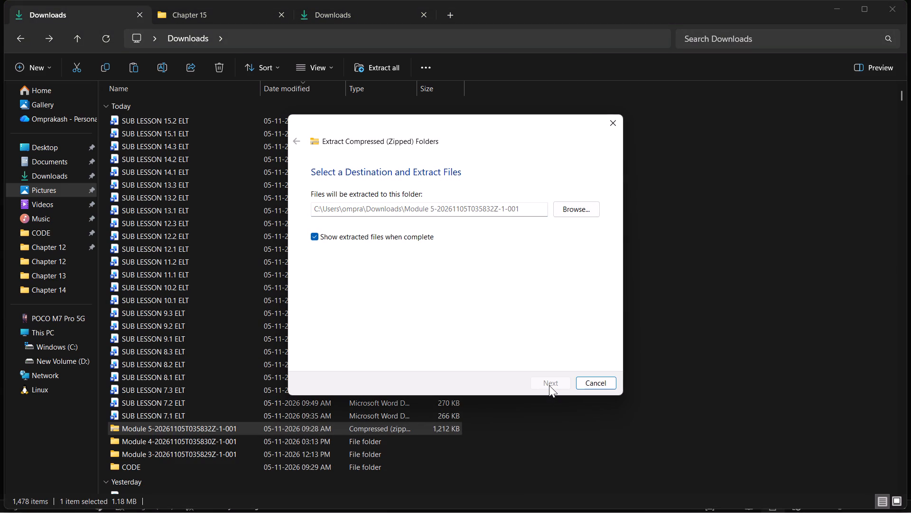